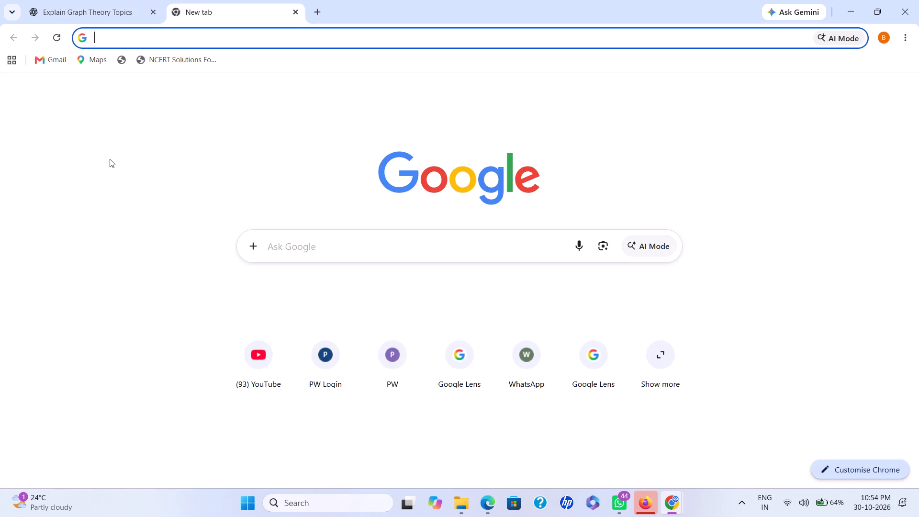
text(ch)
key(BackSpace)
text(an)
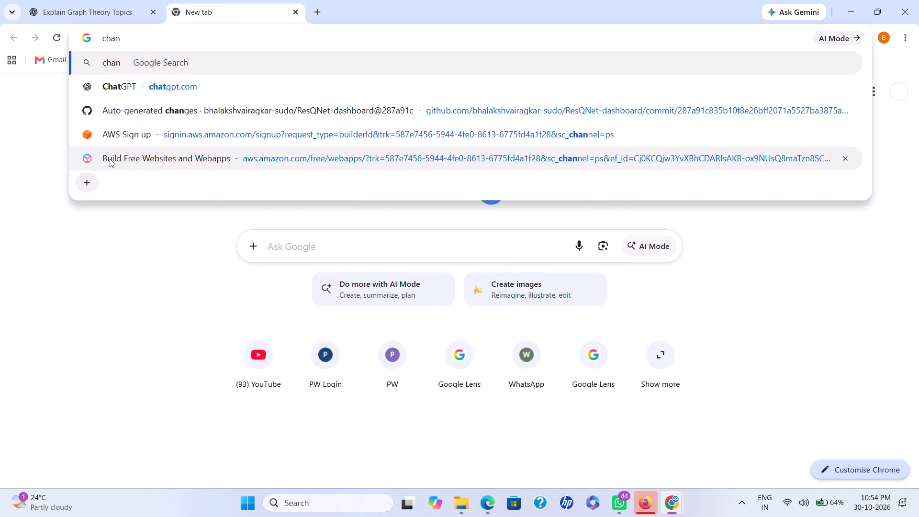
text(va)
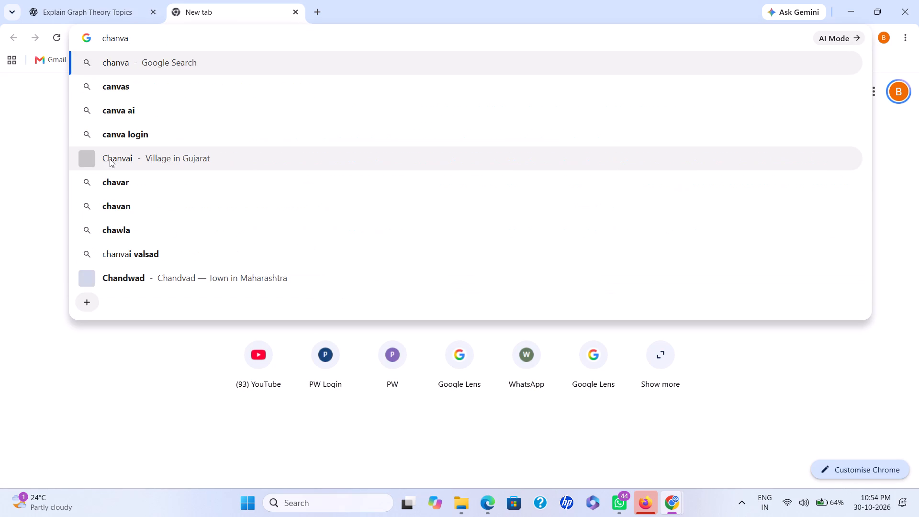
key(space)
text(pp)
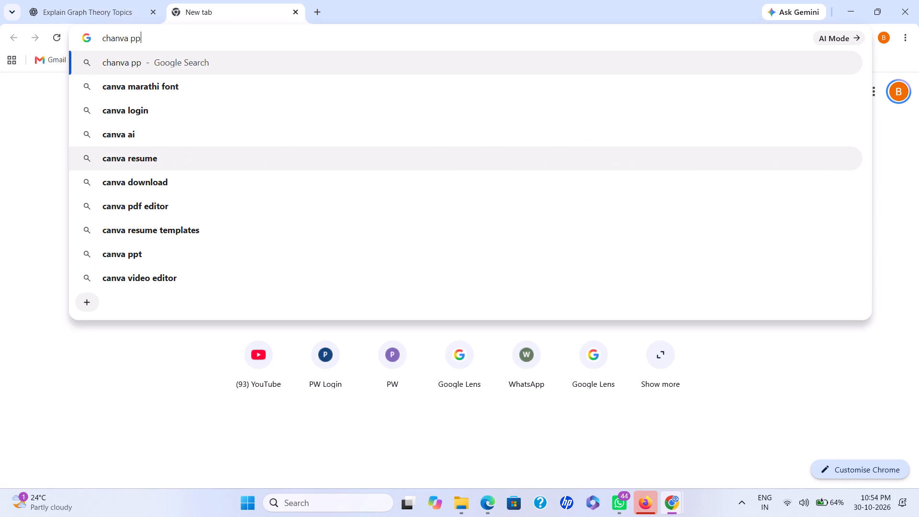
key(t)
key(Return)
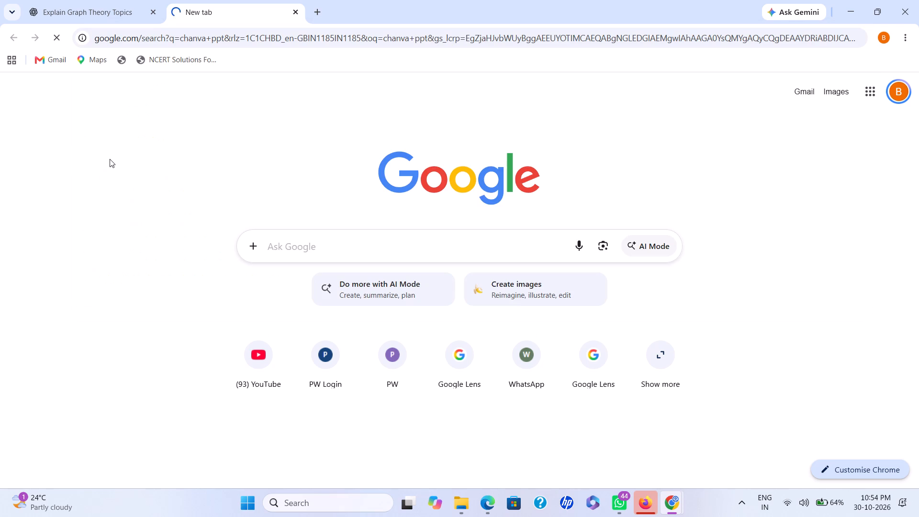
click(168, 253)
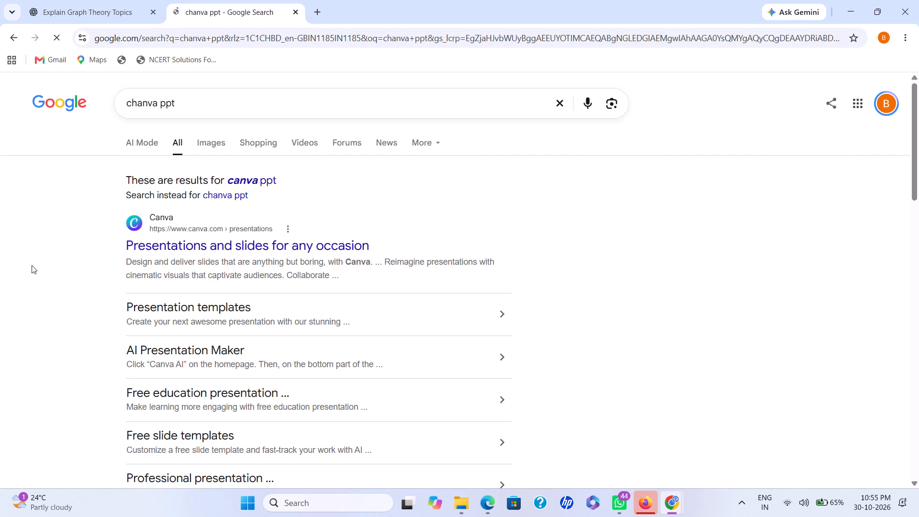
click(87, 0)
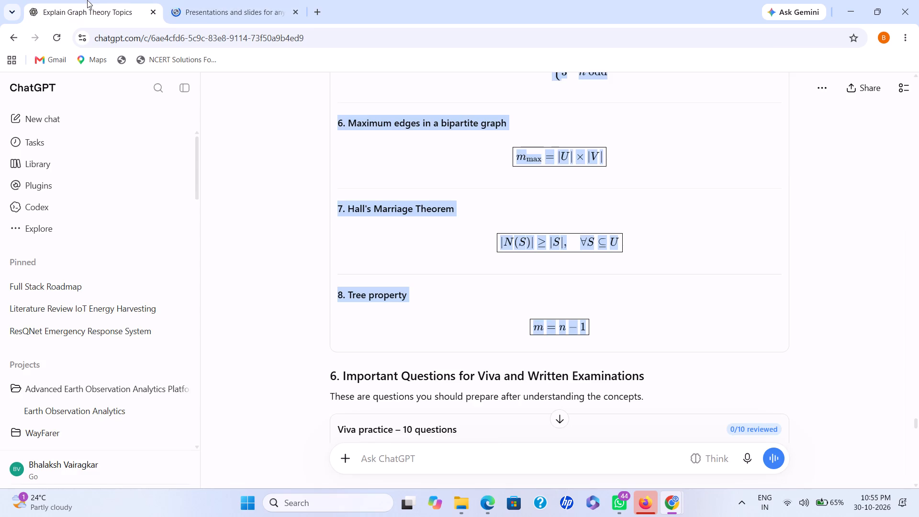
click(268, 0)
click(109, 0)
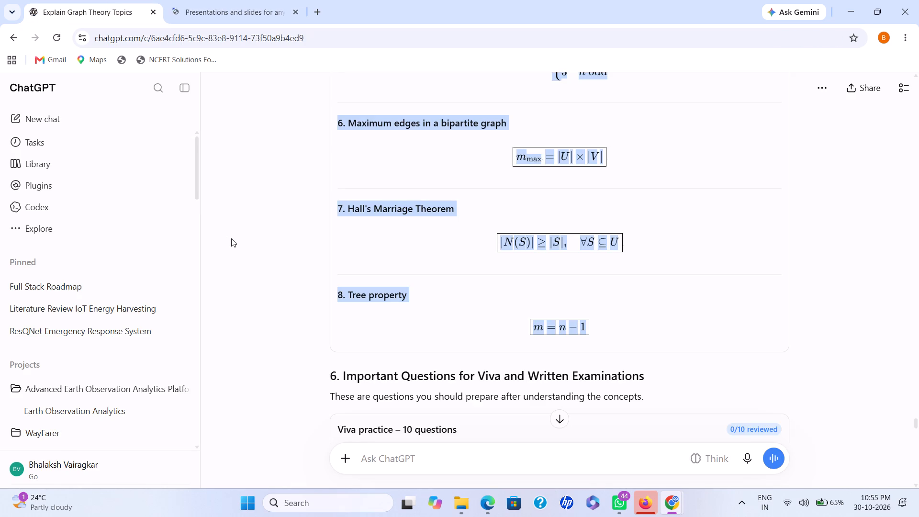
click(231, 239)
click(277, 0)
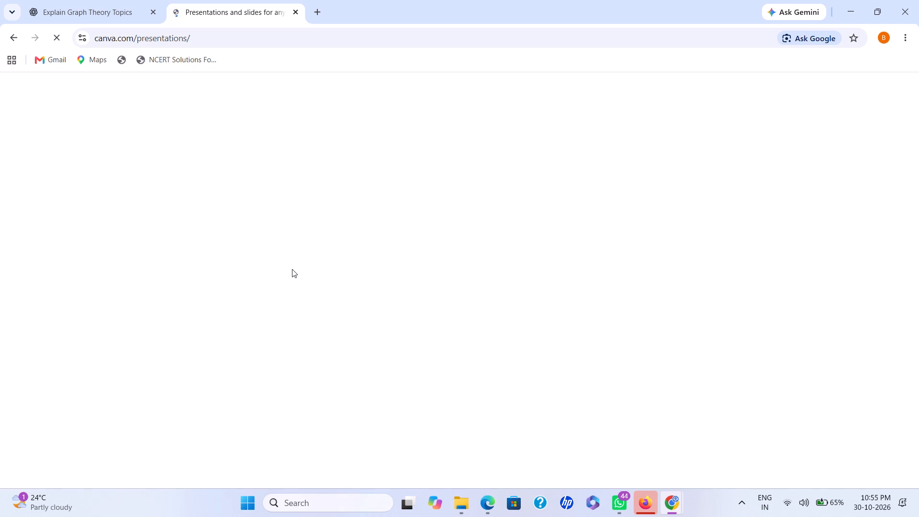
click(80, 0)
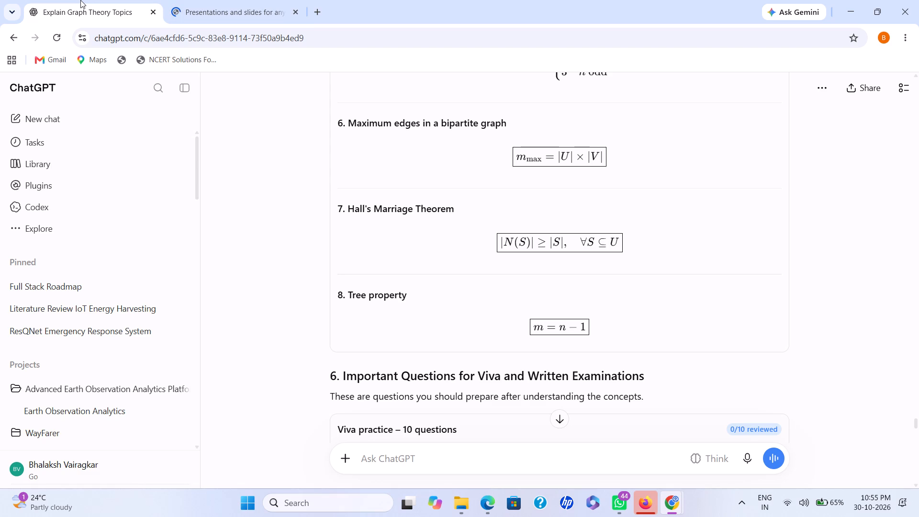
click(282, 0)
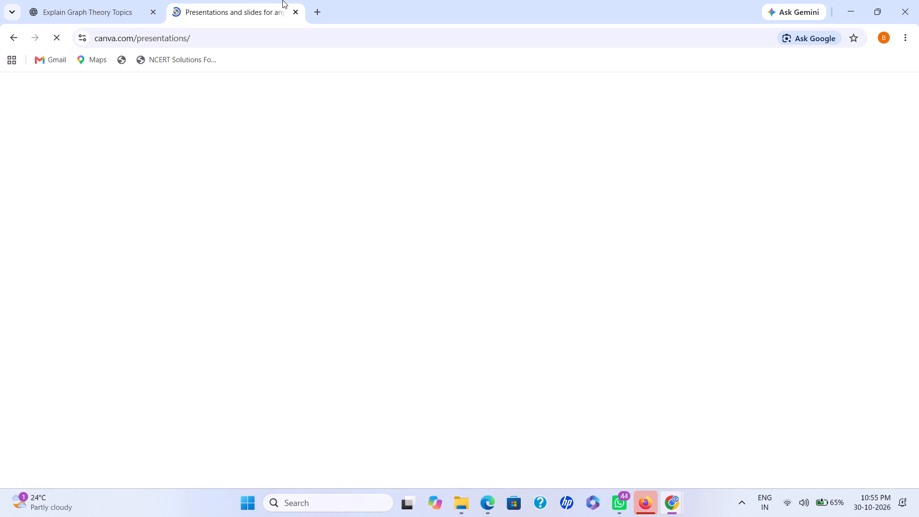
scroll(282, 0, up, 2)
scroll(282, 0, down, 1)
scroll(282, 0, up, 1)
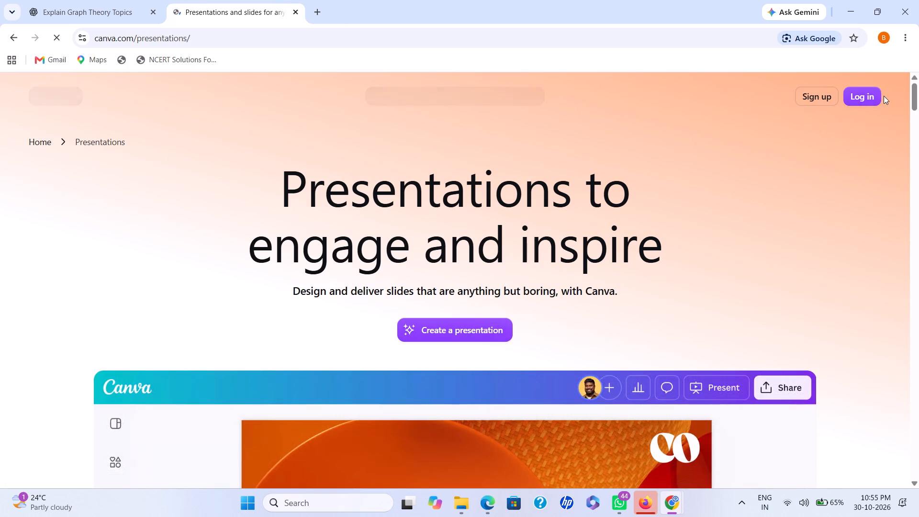
Log in to Canva and skip adding a passkey for now.
click(853, 97)
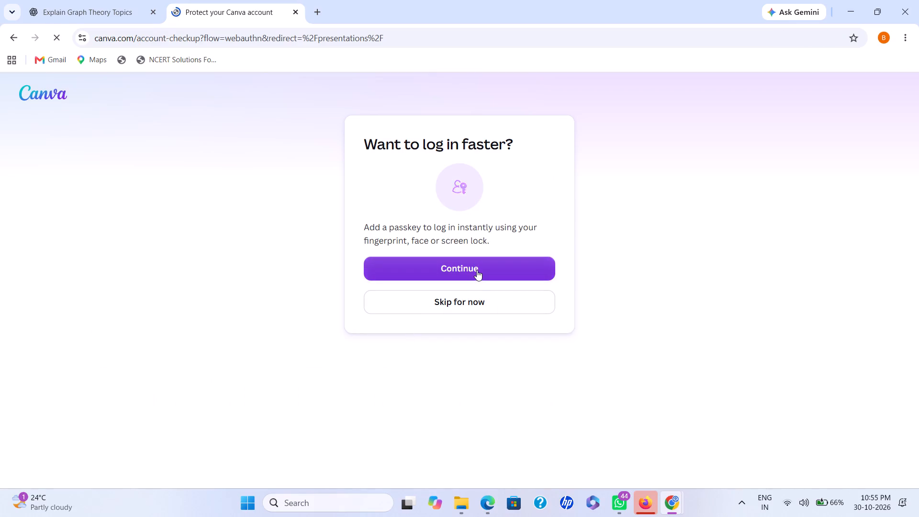
click(451, 311)
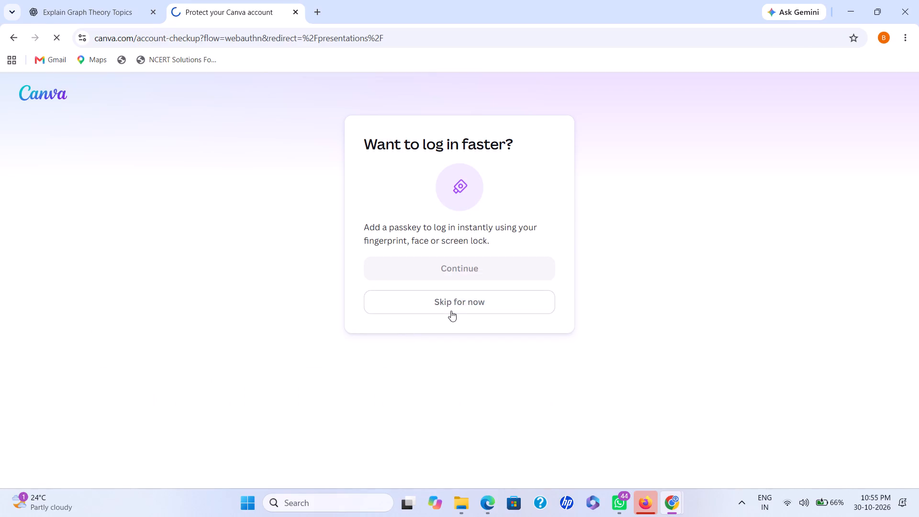
Create a new blank presentation from Canva's presentations page.
click(459, 327)
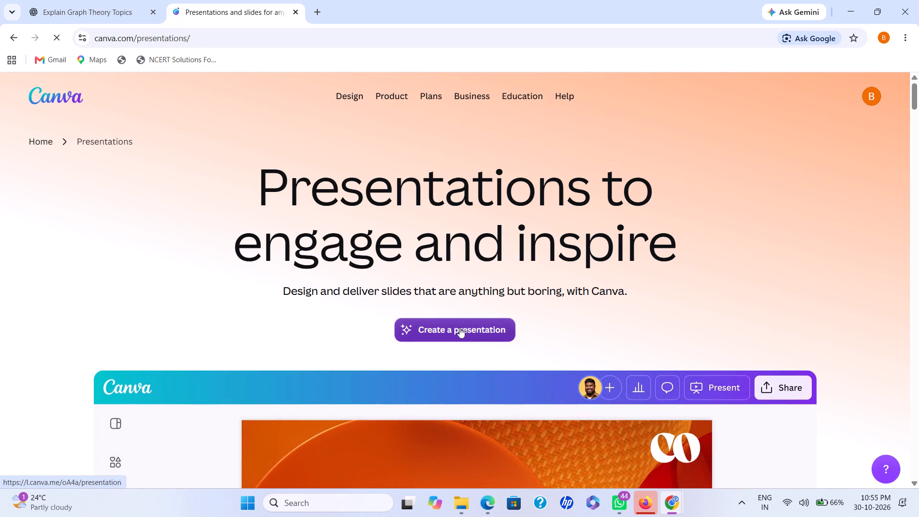
drag(434, 322, 373, 157)
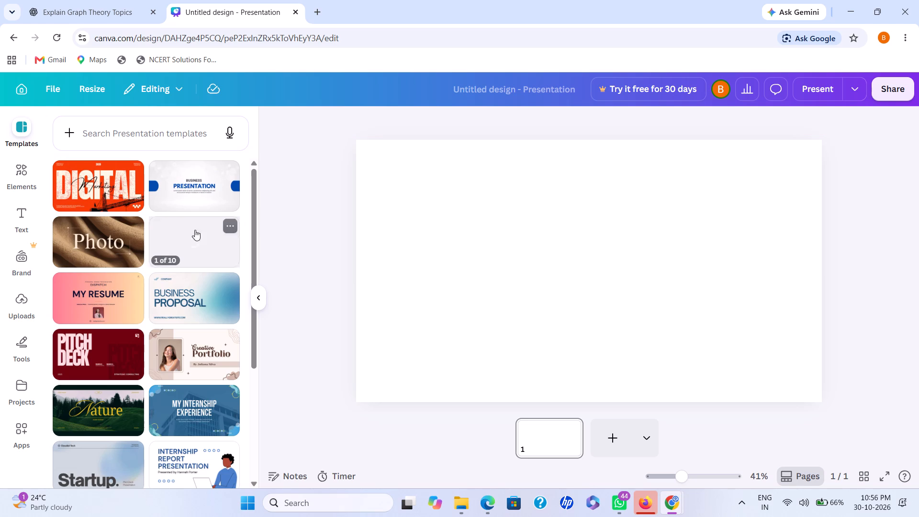
Apply all 10 pages of the "Blue Professional Geometric Presentation" template to the blank presentation.
scroll(210, 236, down, 1)
scroll(210, 236, up, 1)
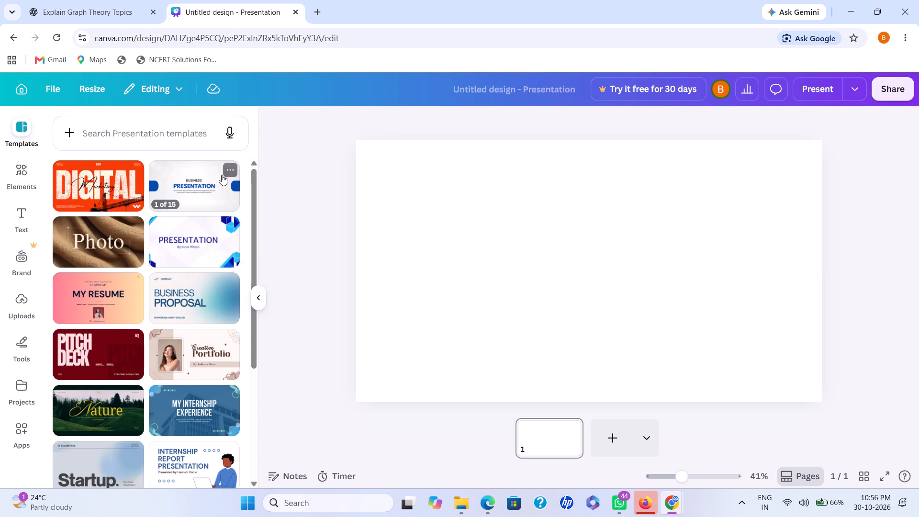
click(199, 247)
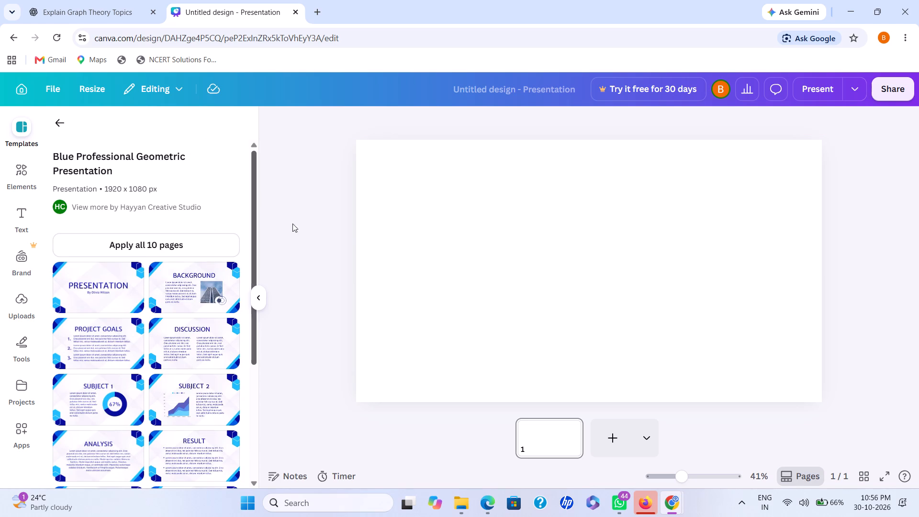
click(484, 278)
scroll(153, 224, down, 4)
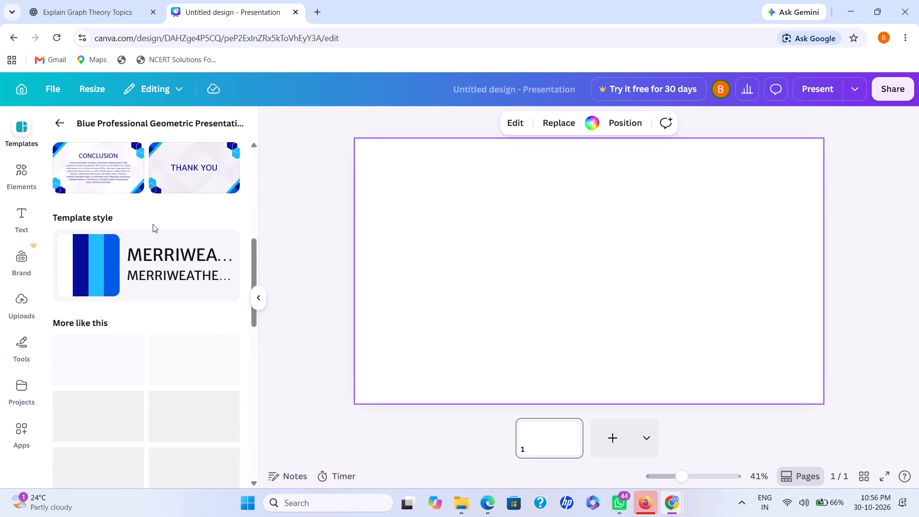
scroll(153, 224, down, 6)
scroll(153, 224, up, 6)
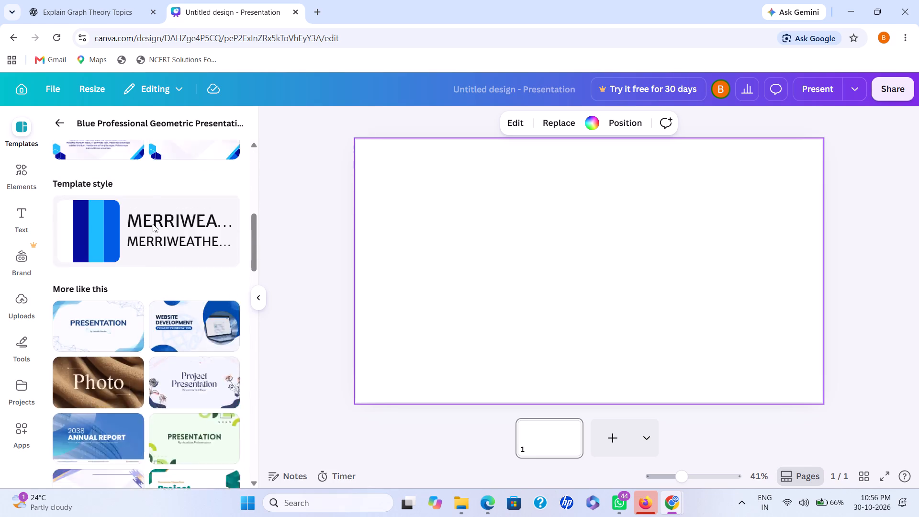
scroll(153, 224, up, 3)
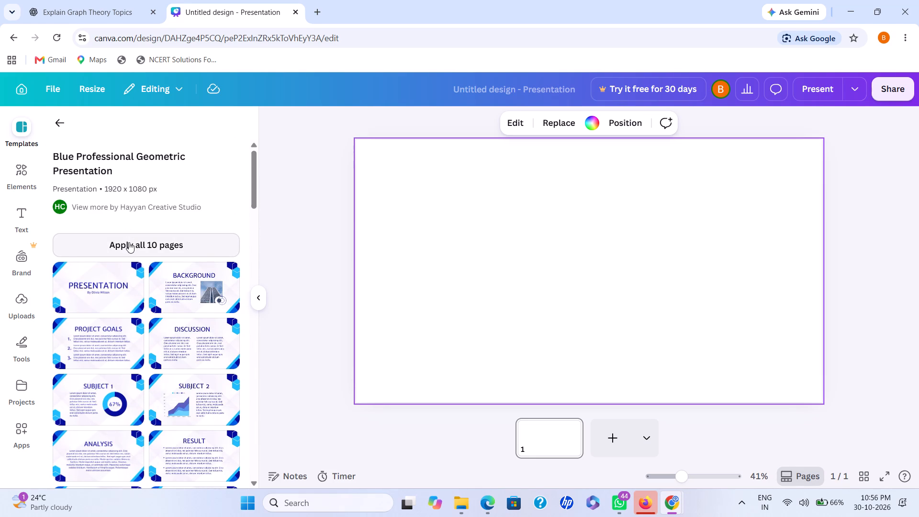
scroll(129, 242, right, 1)
click(89, 240)
Look through the pages of the applied Blue Professional Geometric template and the similar templates suggested below it.
scroll(159, 308, down, 3)
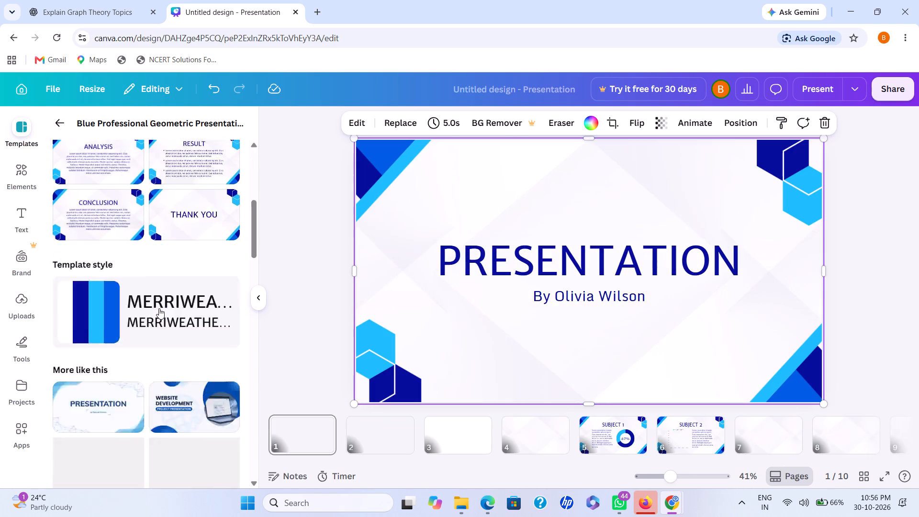
scroll(159, 308, down, 3)
scroll(159, 308, up, 1)
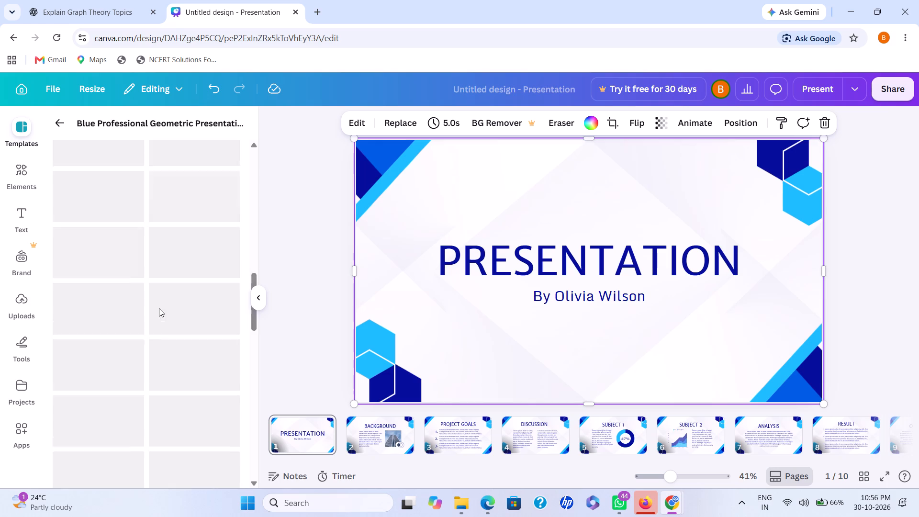
scroll(159, 308, up, 4)
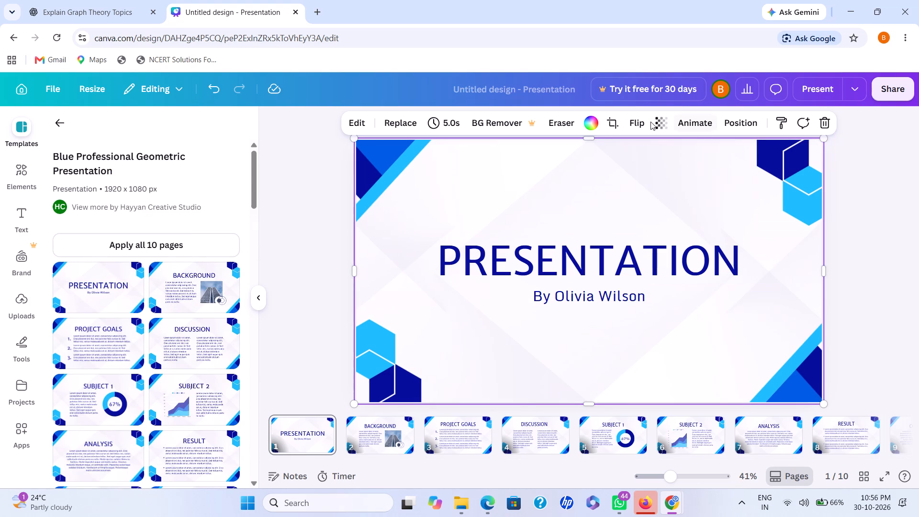
scroll(175, 220, down, 4)
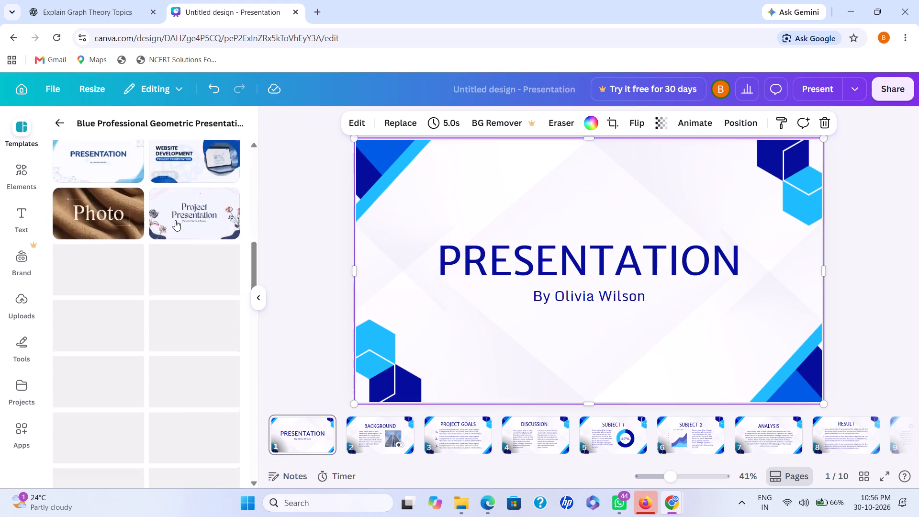
scroll(175, 220, down, 5)
scroll(175, 220, up, 1)
scroll(175, 220, down, 4)
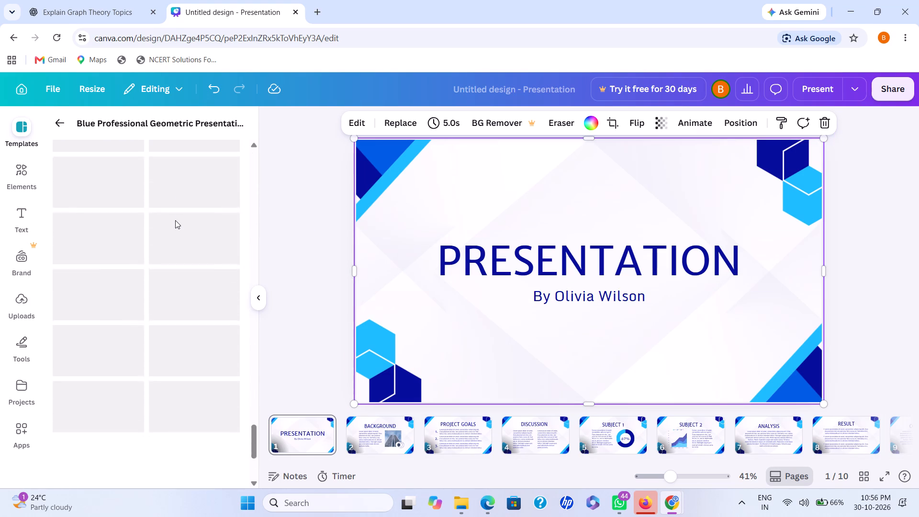
scroll(175, 220, down, 2)
scroll(175, 220, up, 20)
scroll(175, 220, up, 9)
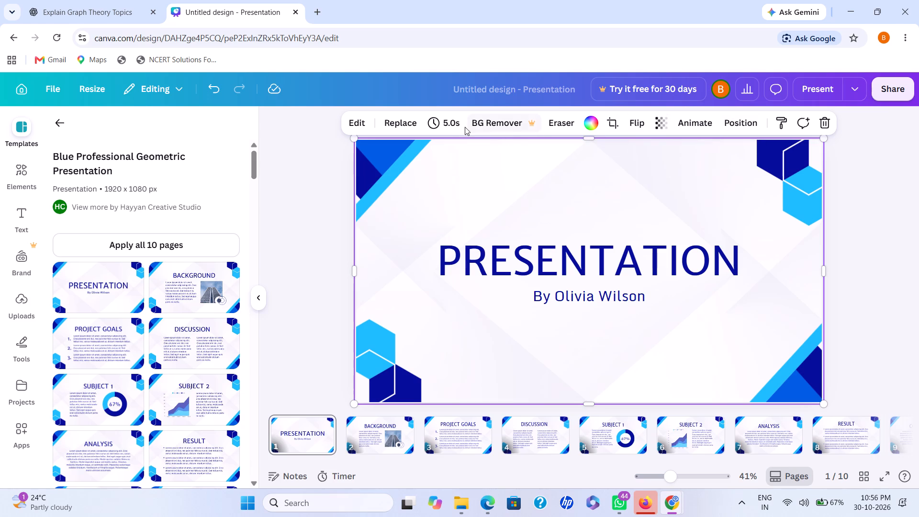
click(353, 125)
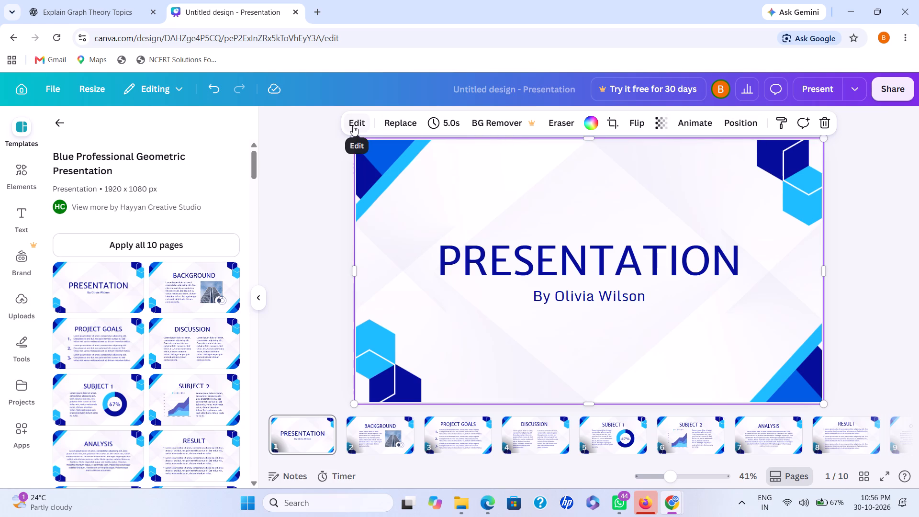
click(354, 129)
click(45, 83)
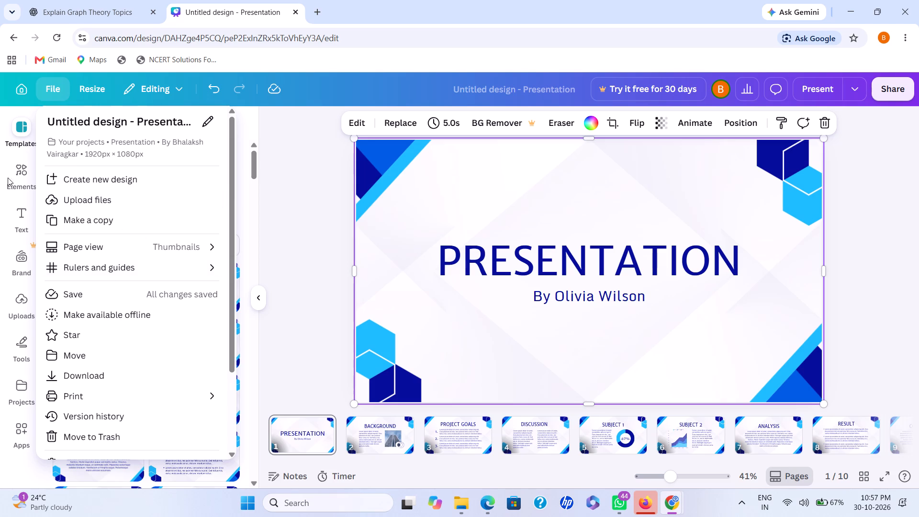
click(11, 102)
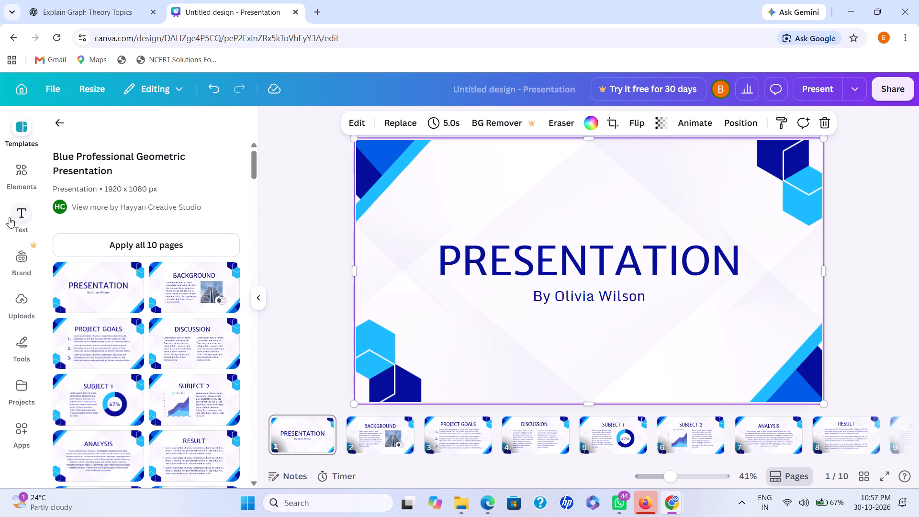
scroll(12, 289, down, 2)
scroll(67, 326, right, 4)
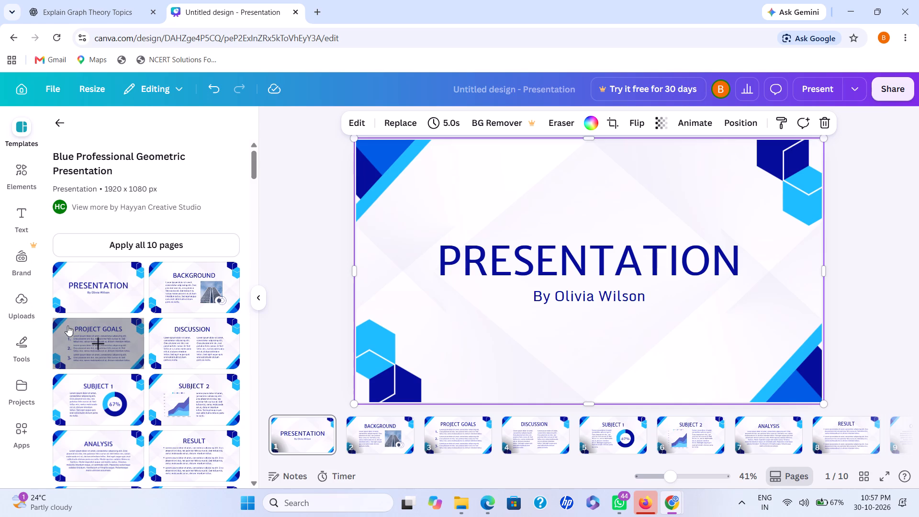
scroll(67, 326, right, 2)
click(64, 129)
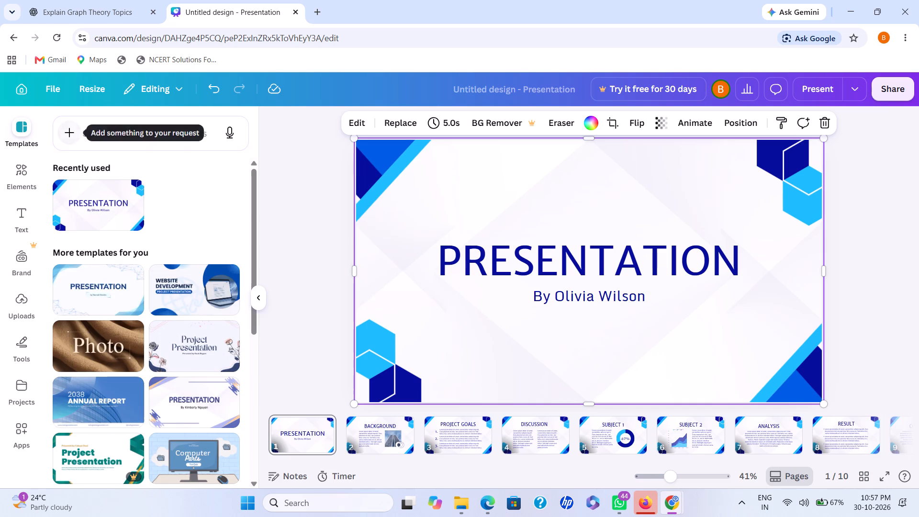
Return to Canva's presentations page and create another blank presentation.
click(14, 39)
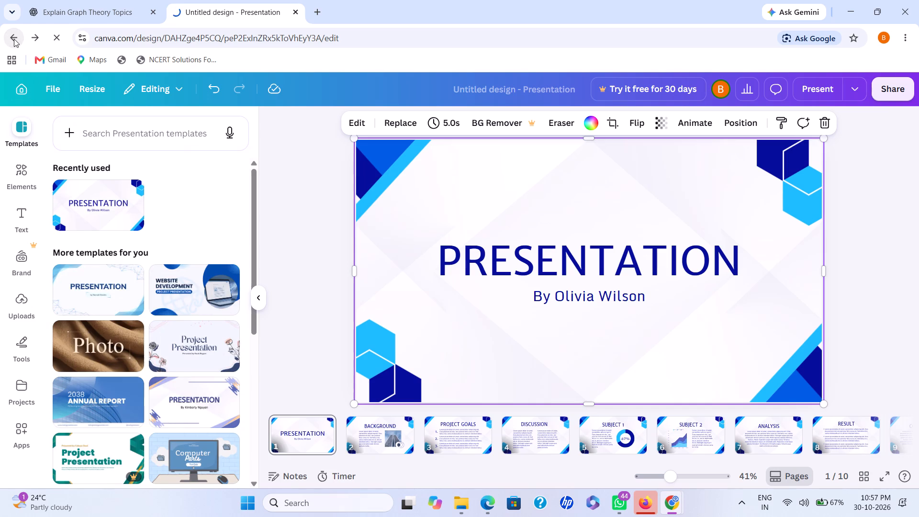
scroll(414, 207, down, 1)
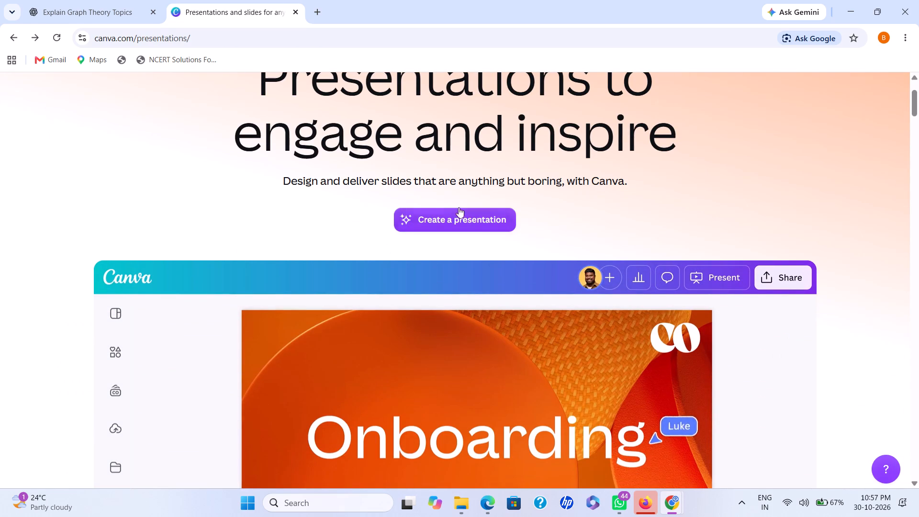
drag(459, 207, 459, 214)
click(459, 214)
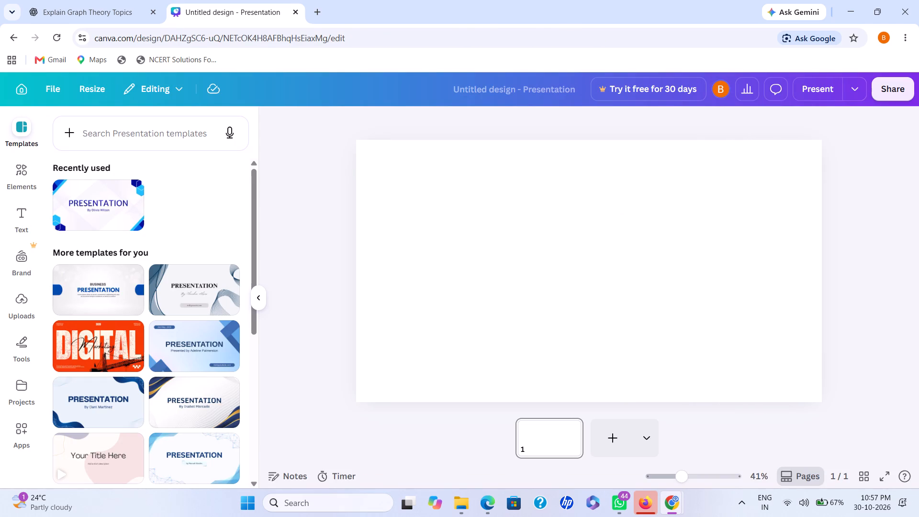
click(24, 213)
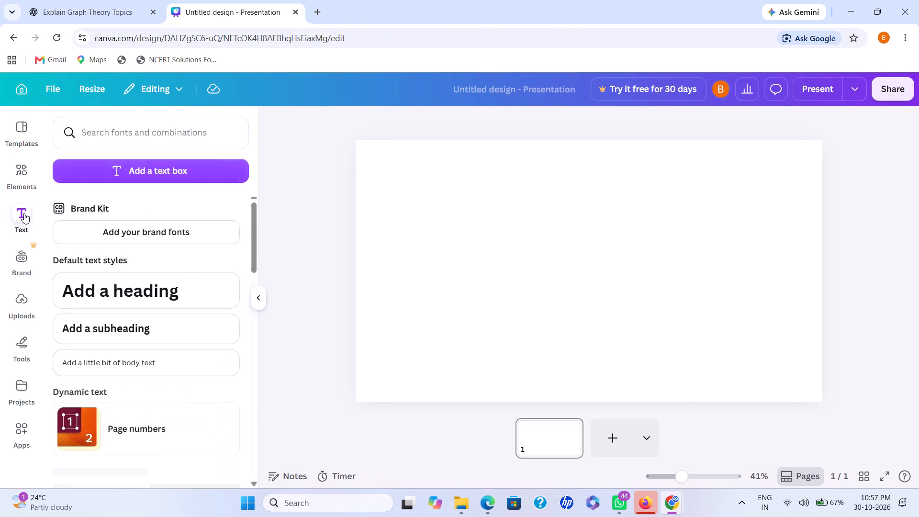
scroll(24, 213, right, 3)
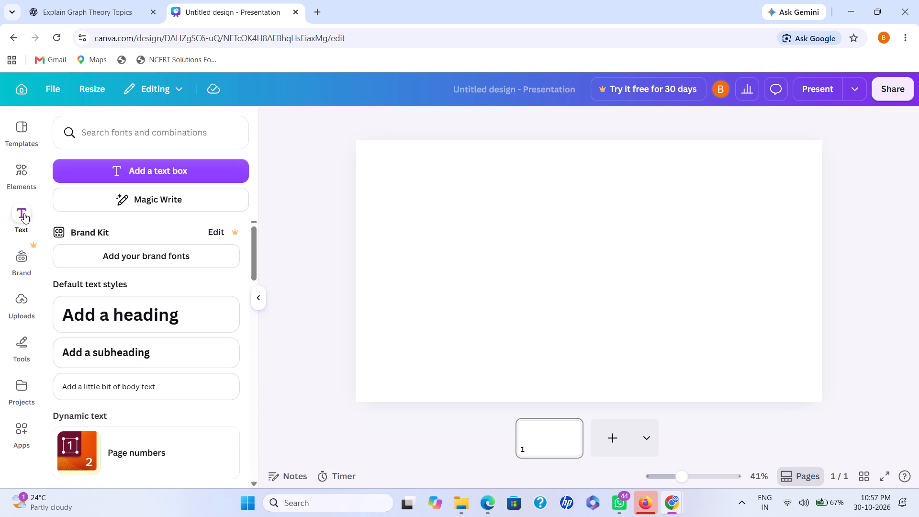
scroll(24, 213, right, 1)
Go to Canva's home page, dismiss the pop-up and open the Presentation category of the templates.
click(30, 90)
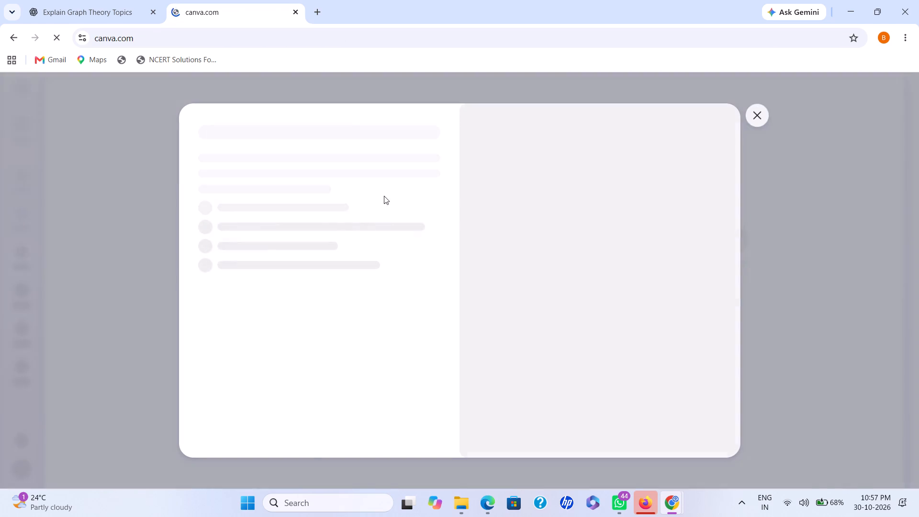
click(760, 115)
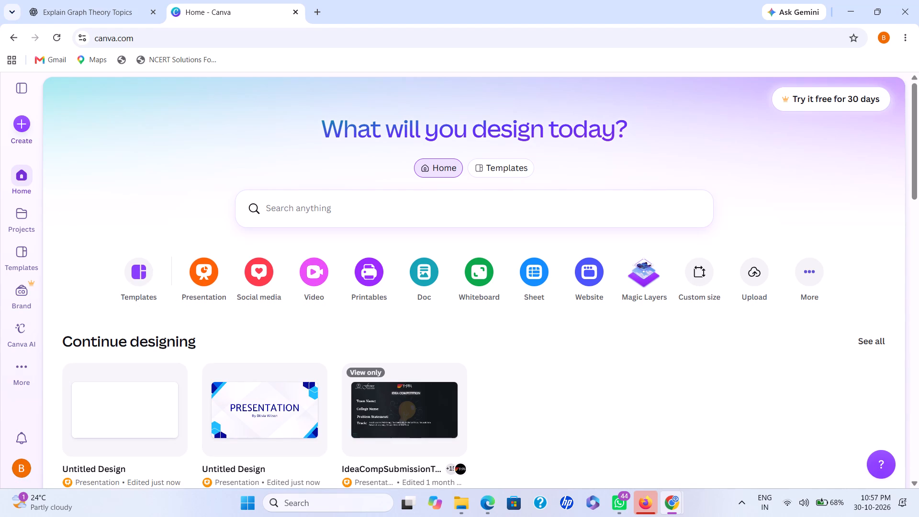
click(522, 165)
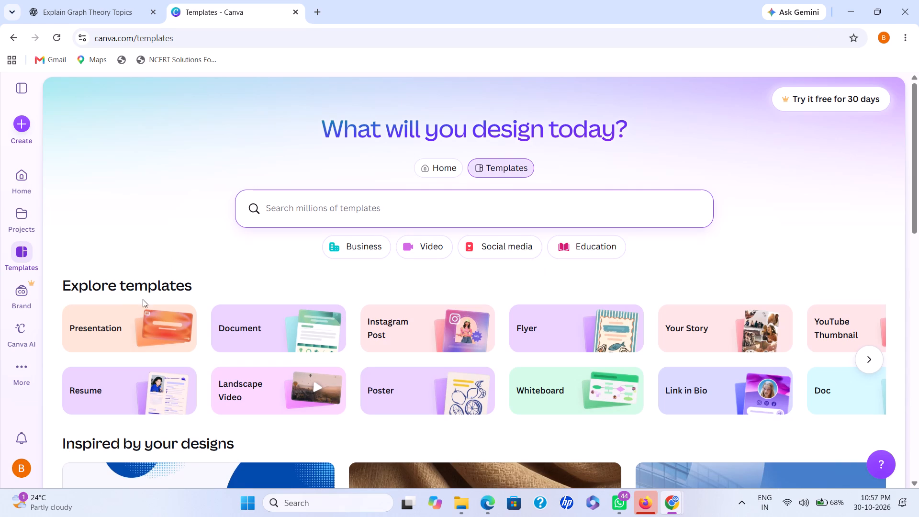
click(90, 323)
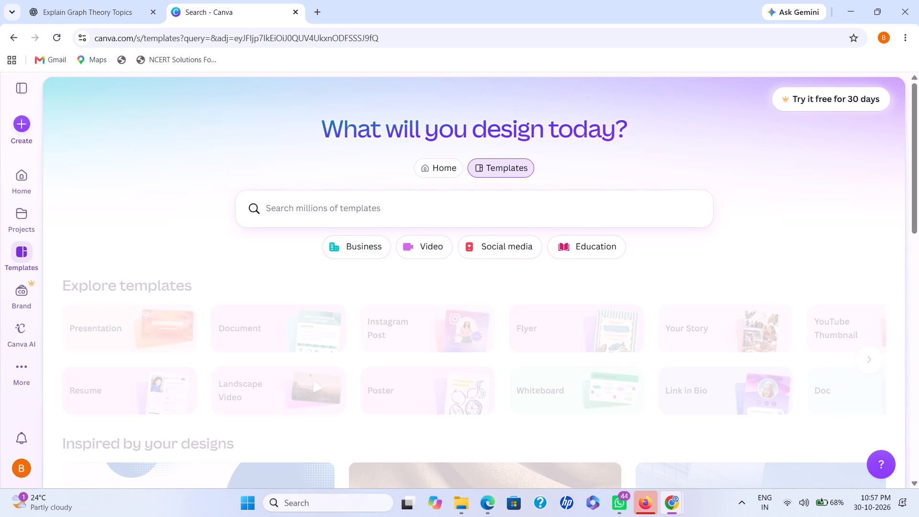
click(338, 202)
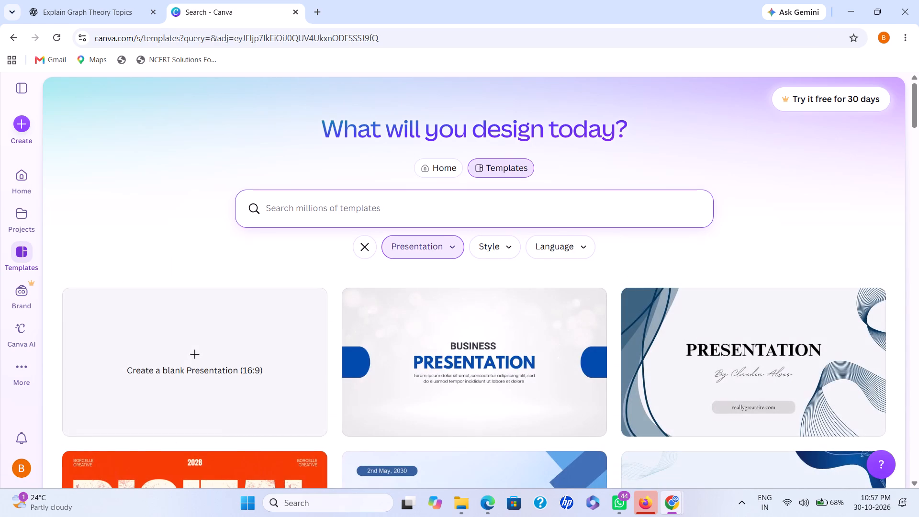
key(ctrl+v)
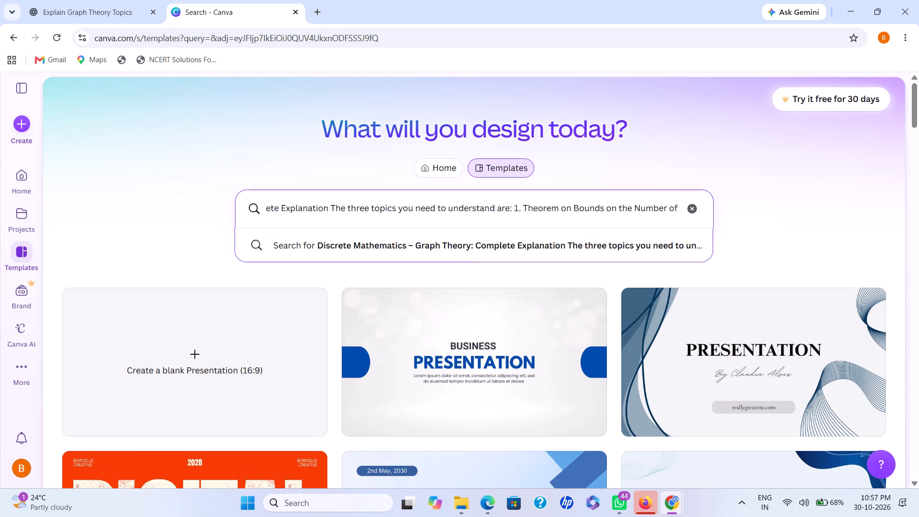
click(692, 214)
scroll(587, 287, down, 1)
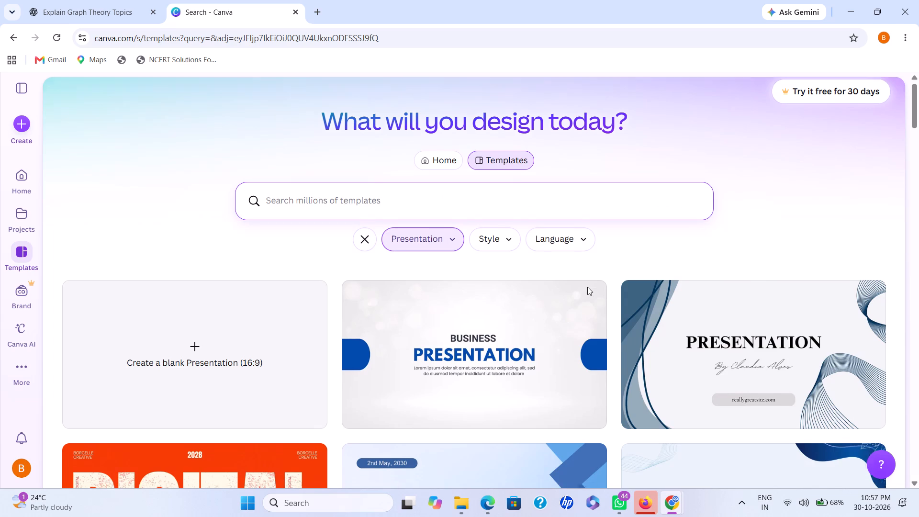
scroll(587, 287, down, 2)
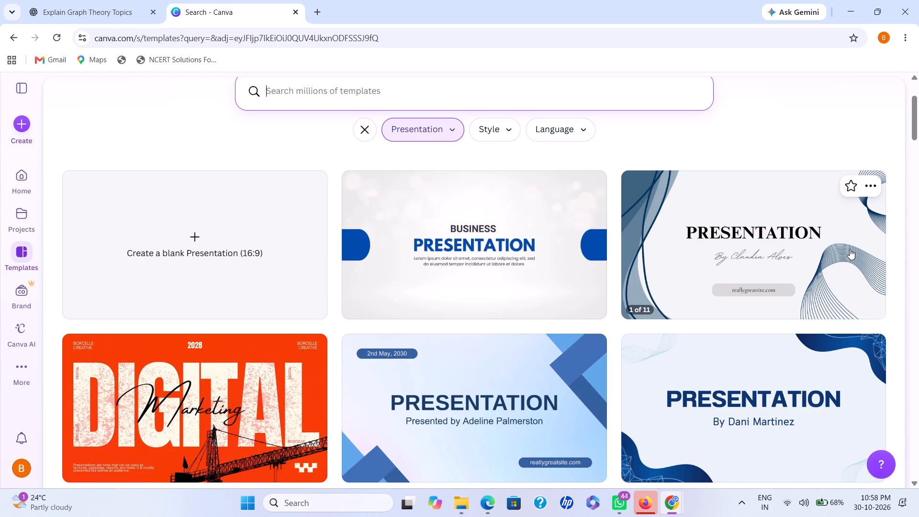
scroll(850, 249, down, 8)
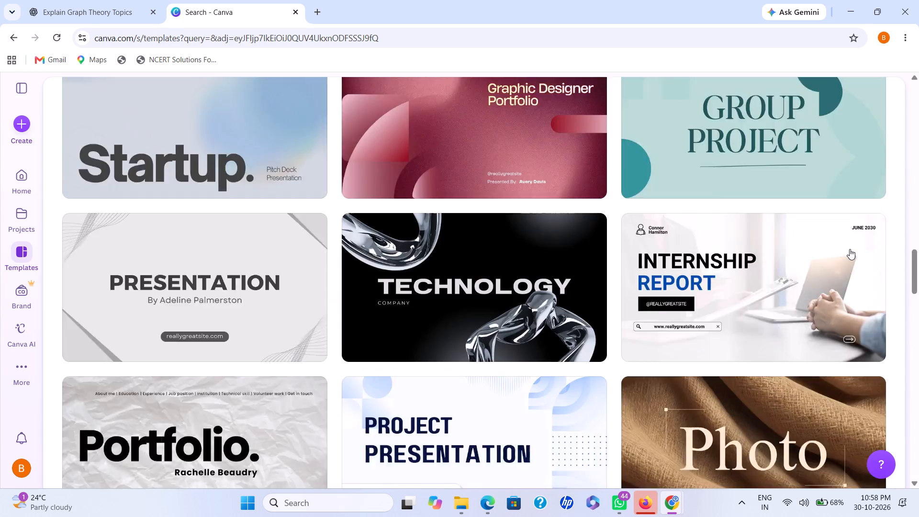
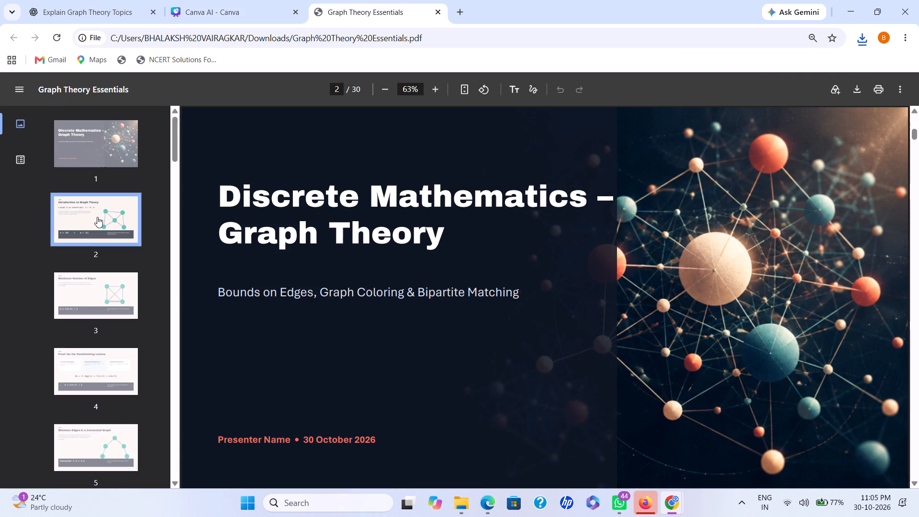
click(86, 274)
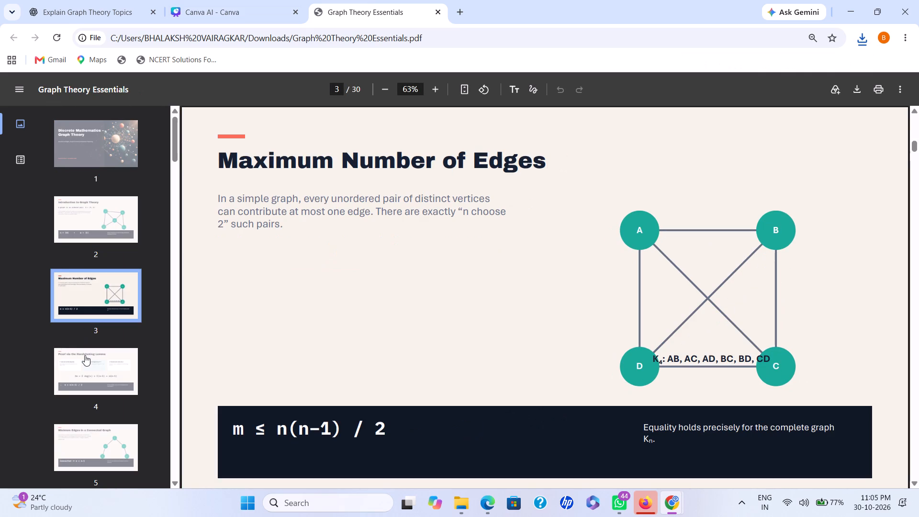
click(85, 357)
scroll(85, 357, down, 1)
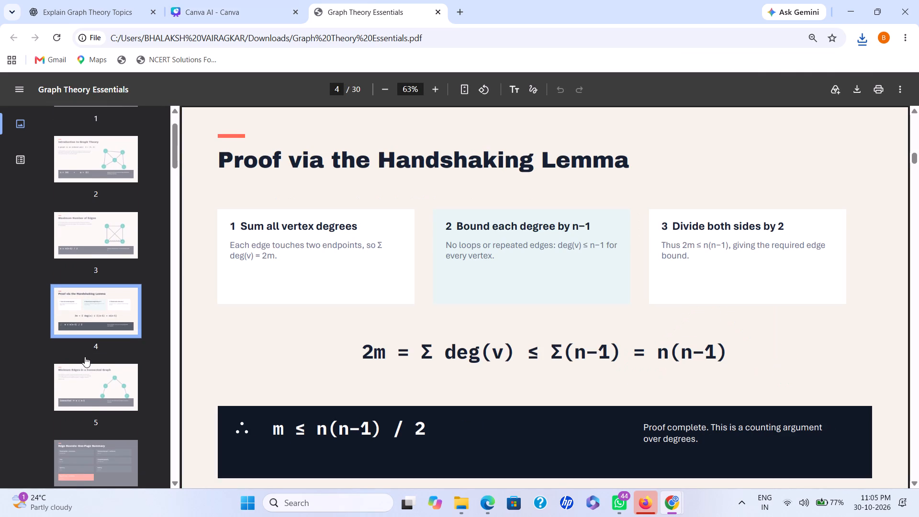
click(82, 371)
scroll(82, 371, down, 1)
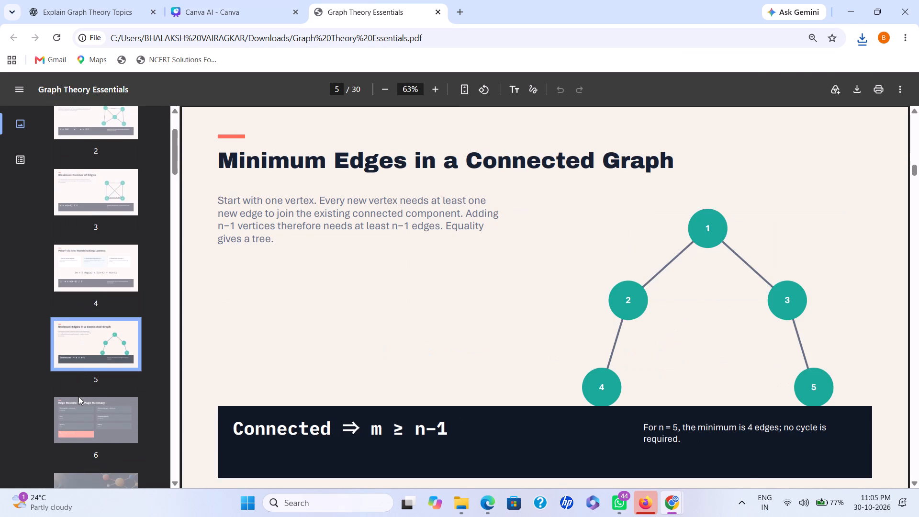
click(78, 408)
scroll(78, 408, down, 1)
click(77, 428)
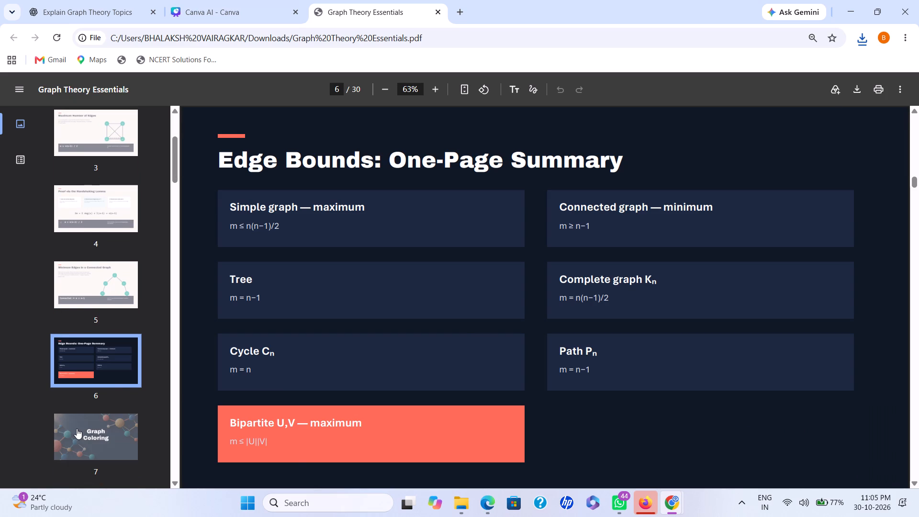
scroll(77, 428, down, 1)
click(77, 447)
scroll(77, 447, down, 2)
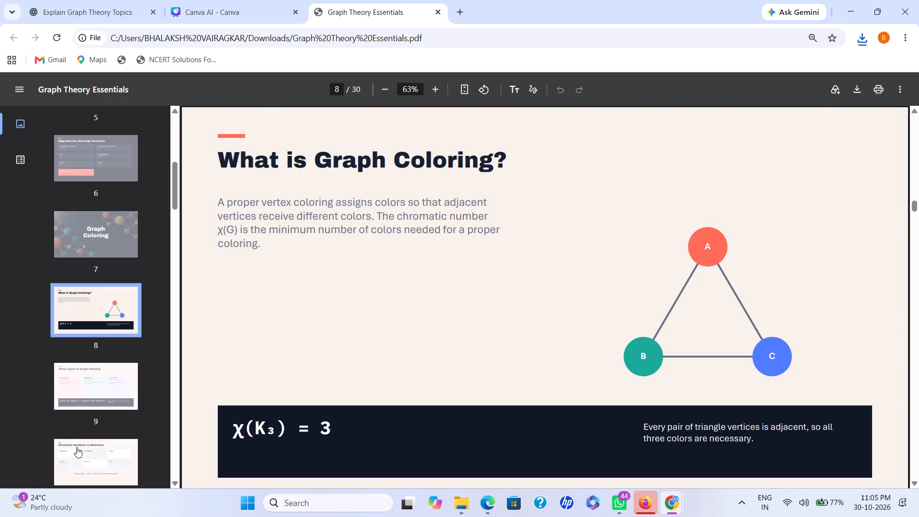
Review the PDF's graph coloring pages, from the three coloring types on page 9 to the applications on page 13.
click(95, 398)
click(91, 448)
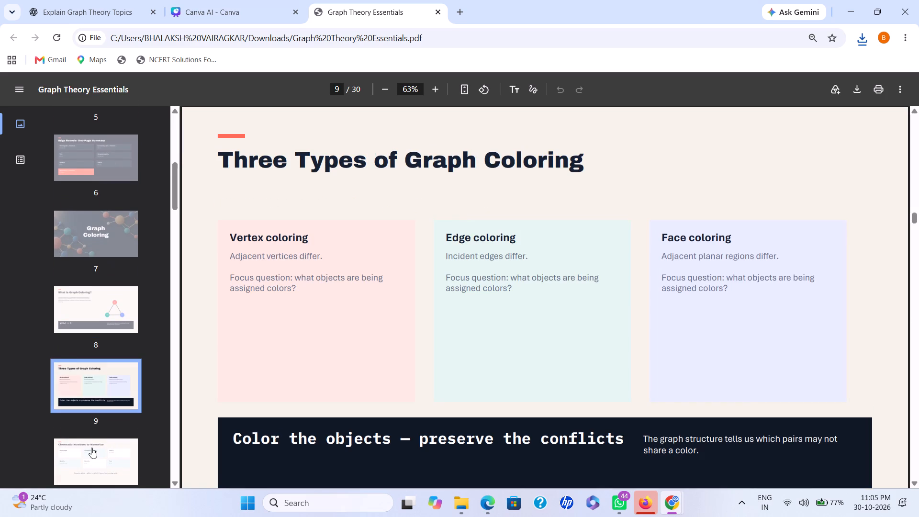
scroll(91, 448, down, 2)
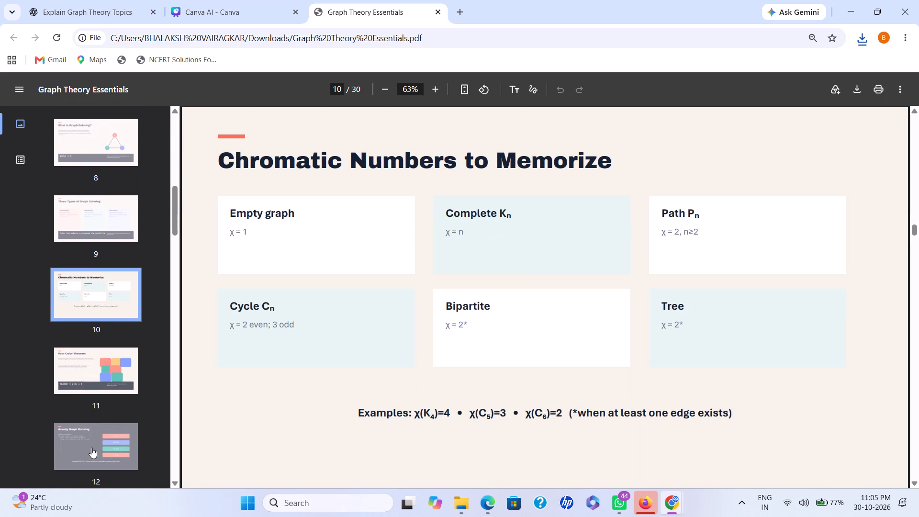
click(99, 416)
click(107, 377)
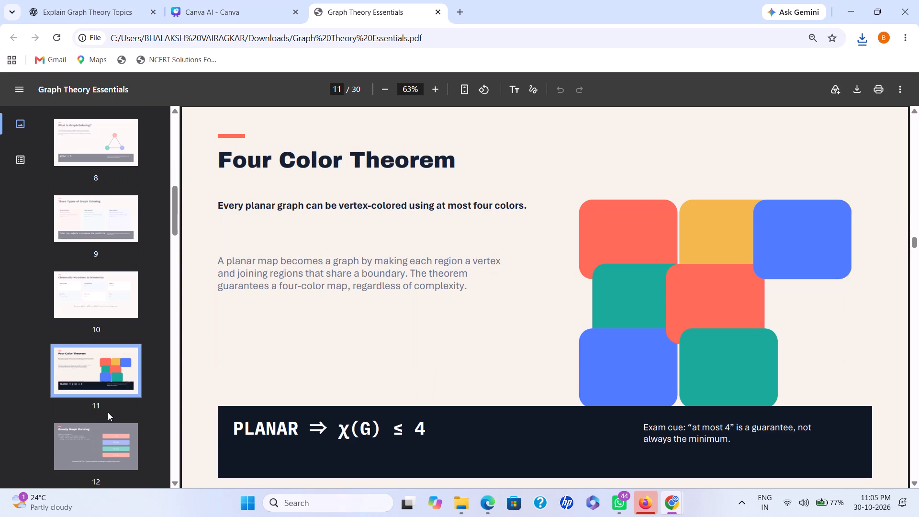
click(108, 416)
scroll(108, 416, down, 1)
click(117, 386)
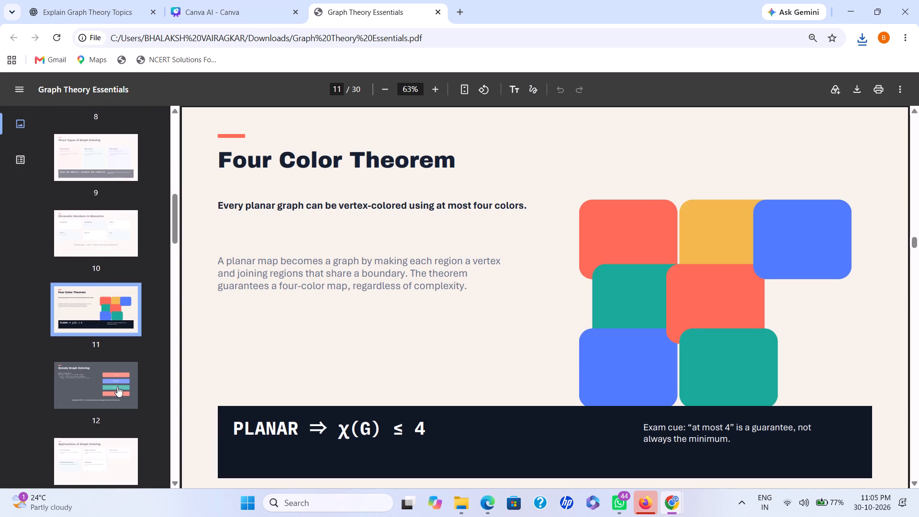
scroll(117, 386, down, 1)
click(117, 386)
click(113, 408)
scroll(113, 408, down, 1)
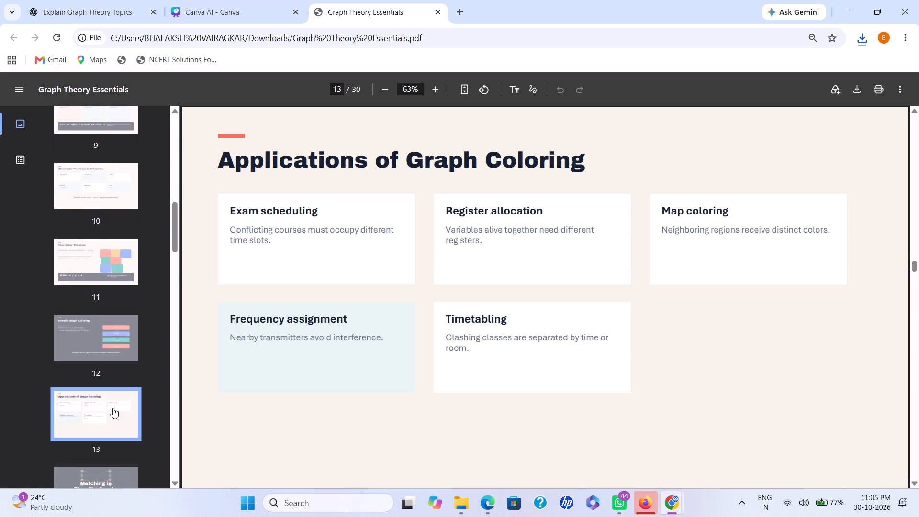
Review the PDF's bipartite matching pages, from the section title on page 14 to Hall's Marriage Theorem on page 18.
scroll(113, 408, down, 1)
click(107, 433)
scroll(107, 433, down, 1)
click(107, 433)
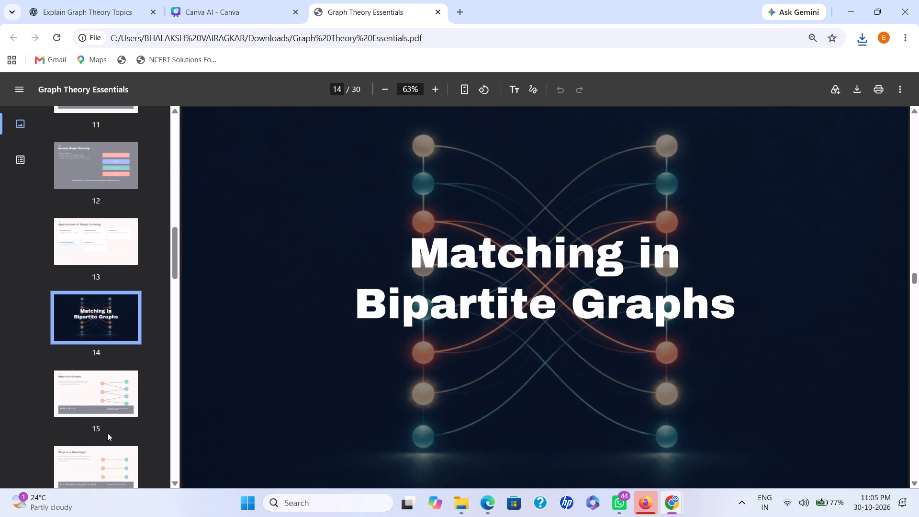
scroll(107, 433, down, 1)
click(133, 337)
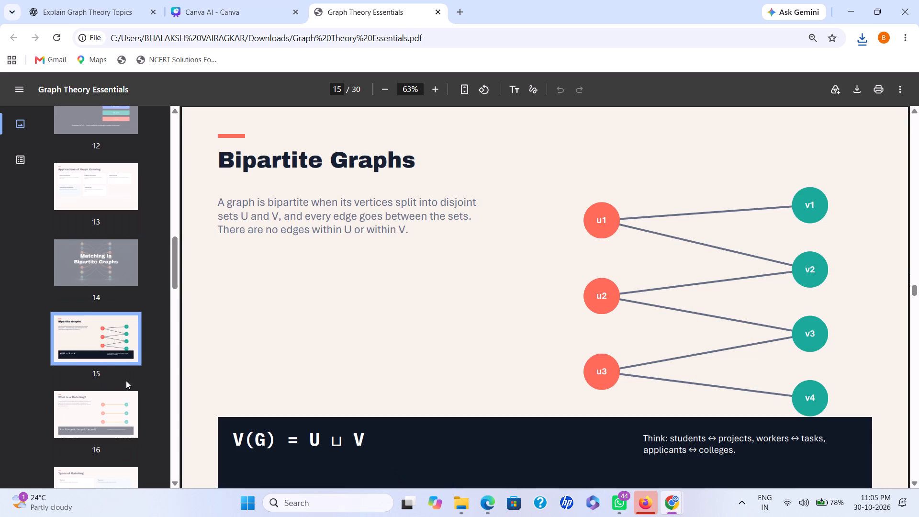
click(126, 381)
scroll(126, 381, down, 1)
click(126, 299)
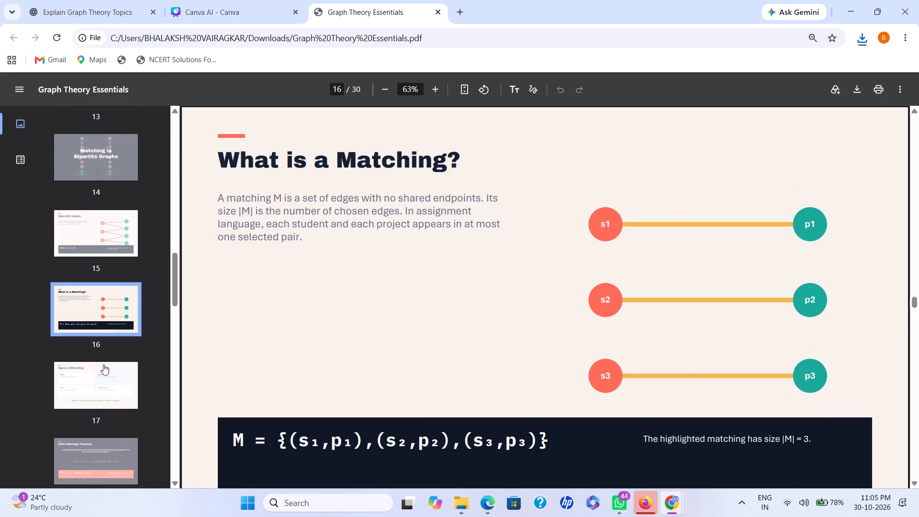
click(98, 381)
click(92, 449)
Skim the PDF's page thumbnails through to page 30 and go back to the title page.
scroll(92, 449, up, 2)
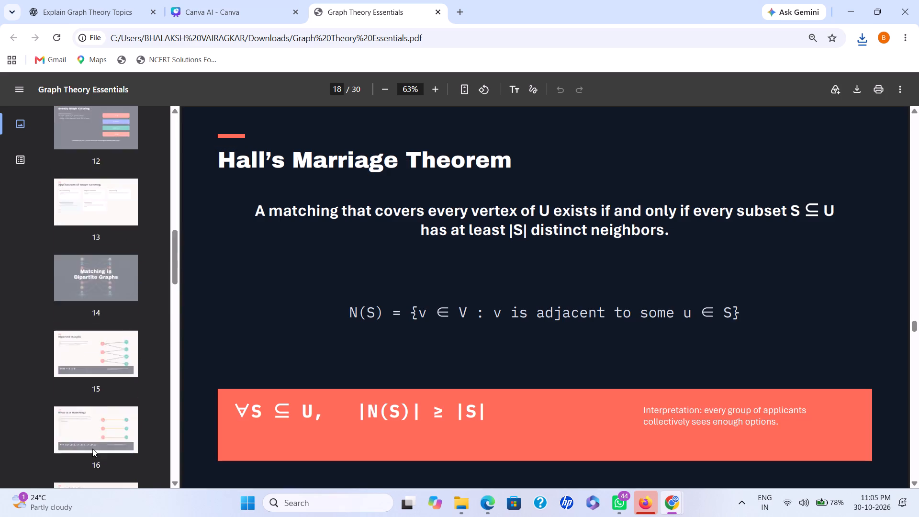
scroll(92, 449, up, 13)
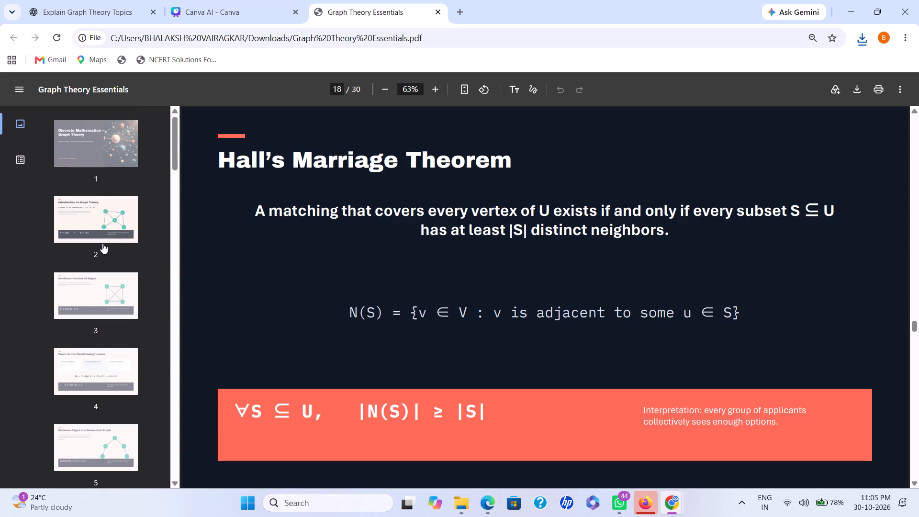
scroll(101, 330, down, 12)
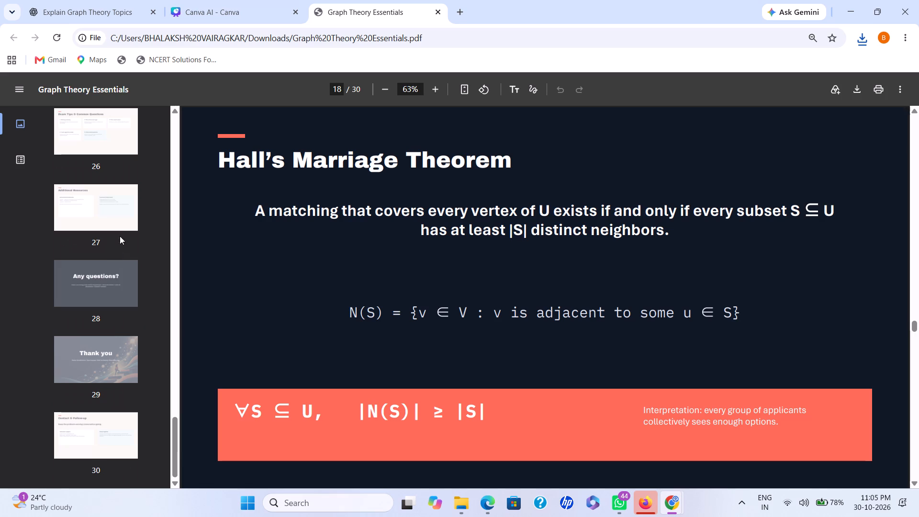
scroll(109, 138, up, 12)
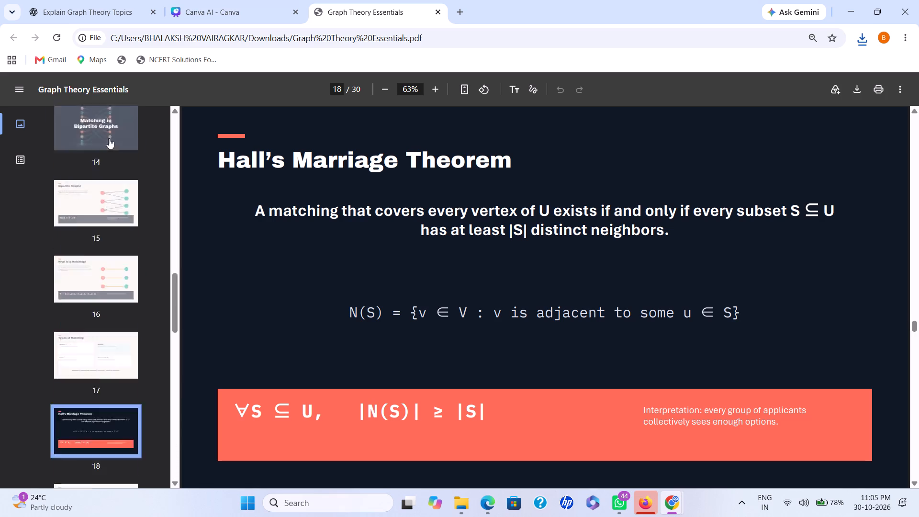
scroll(109, 138, up, 12)
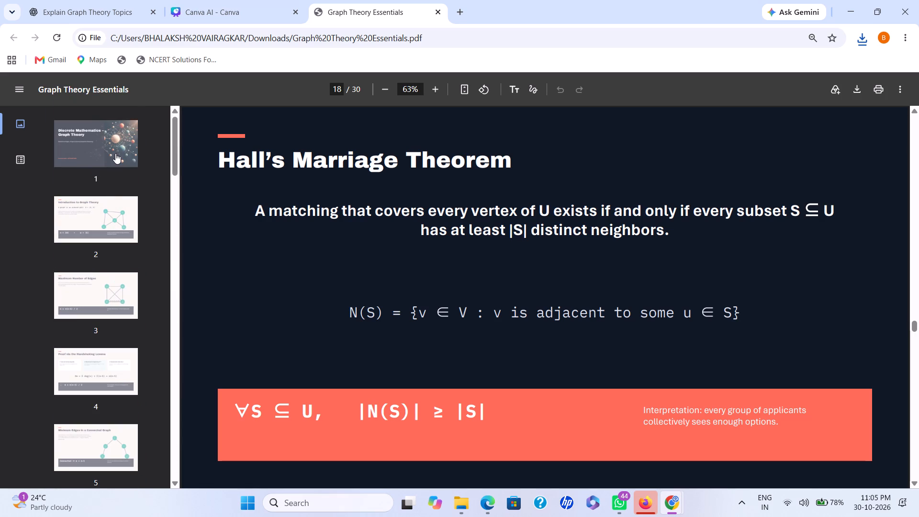
click(115, 153)
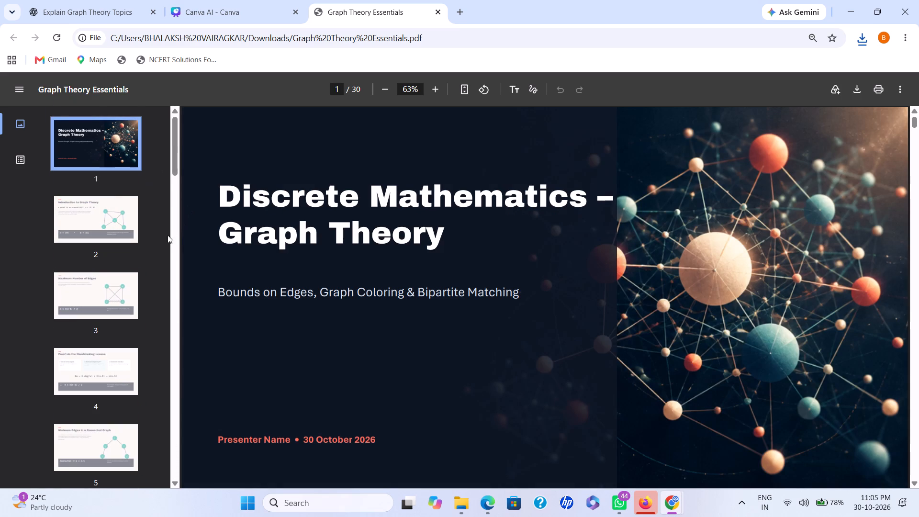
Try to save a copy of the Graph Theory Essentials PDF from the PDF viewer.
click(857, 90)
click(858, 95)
In File Explorer, open the Graph Theory Essentials PDF from the Downloads folder.
double_click(20, 85)
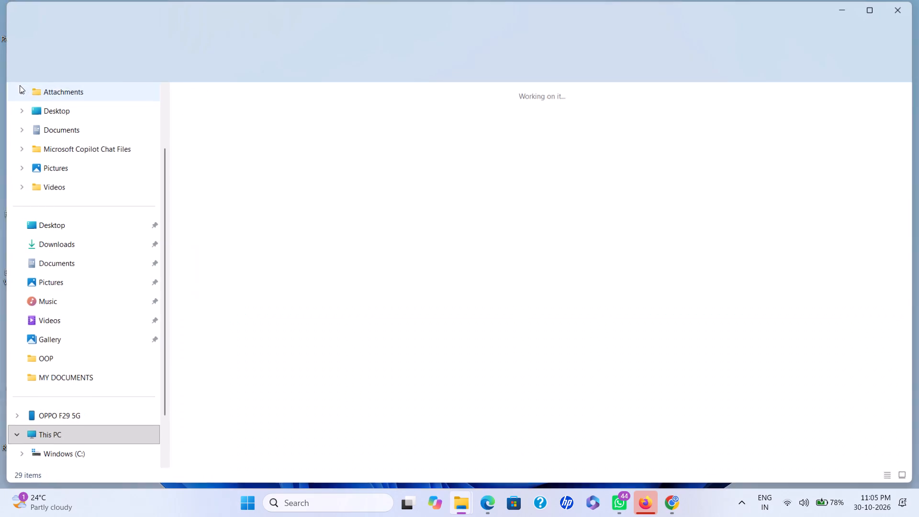
scroll(89, 145, up, 1)
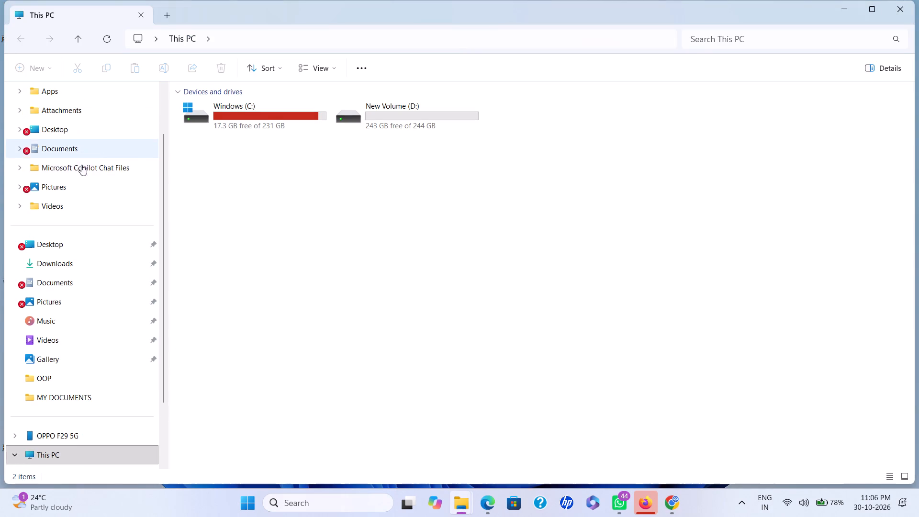
click(77, 262)
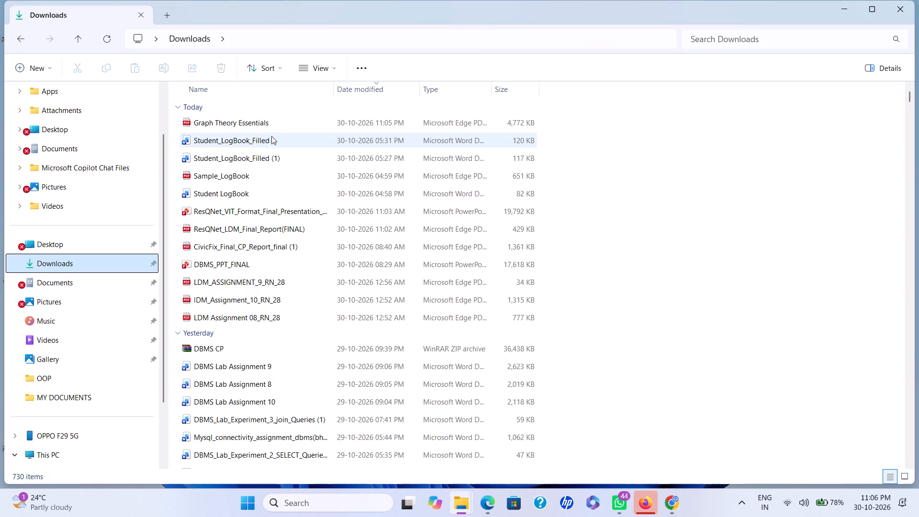
click(284, 122)
double_click(284, 122)
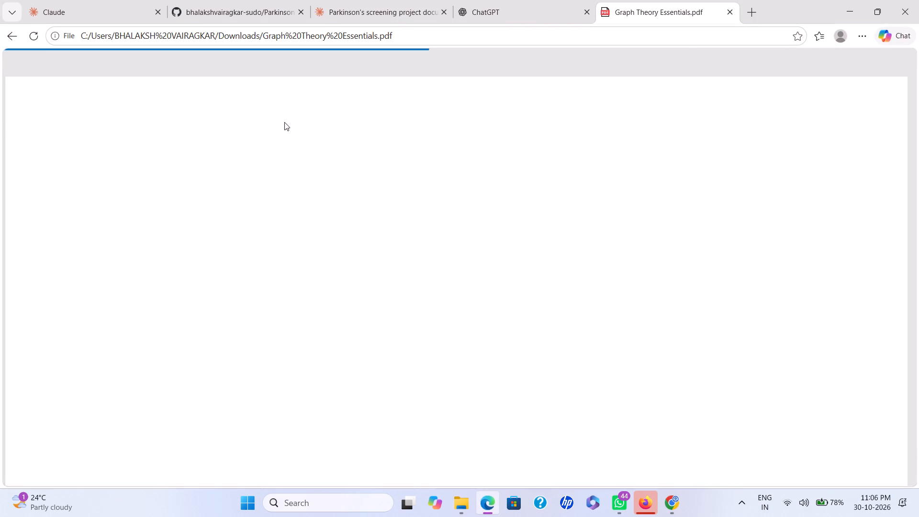
Skim the opening pages of the Graph Theory Essentials PDF, including Minimum Edges in a Connected Graph on page 5, and close the viewer.
scroll(284, 122, down, 10)
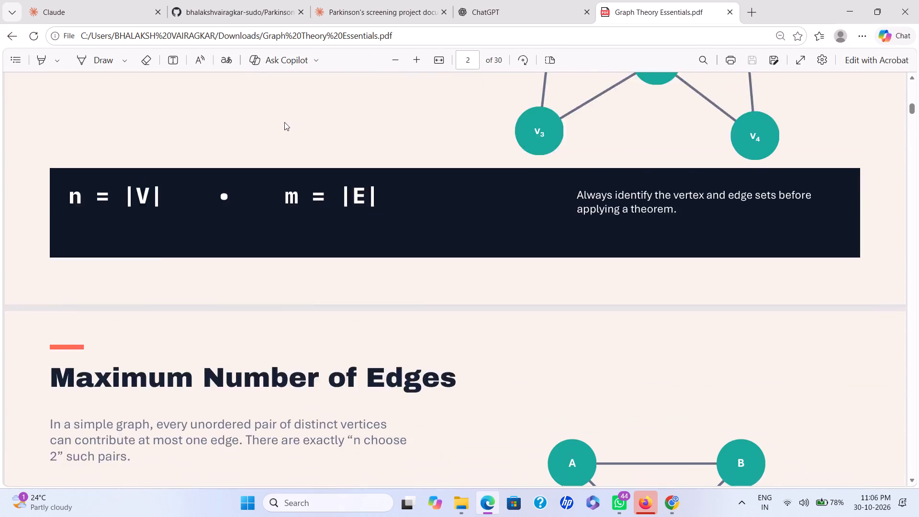
scroll(284, 122, down, 8)
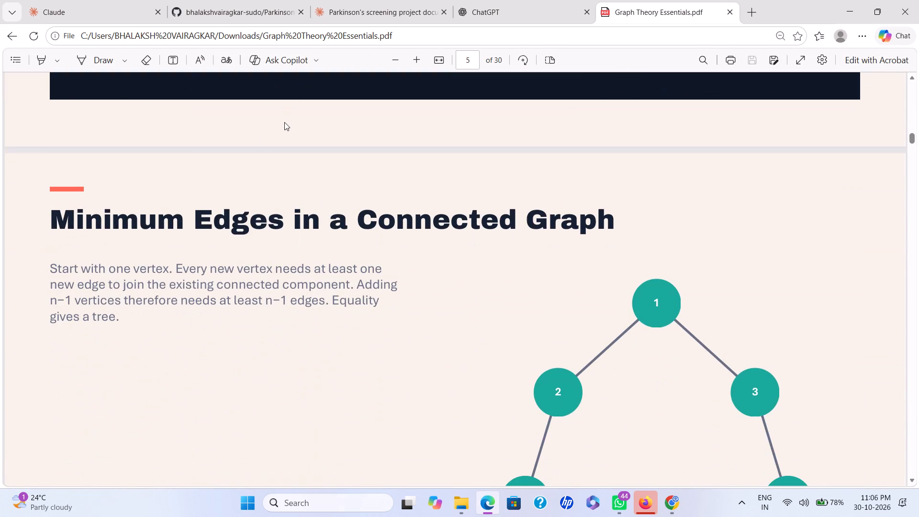
scroll(284, 122, down, 1)
click(893, 9)
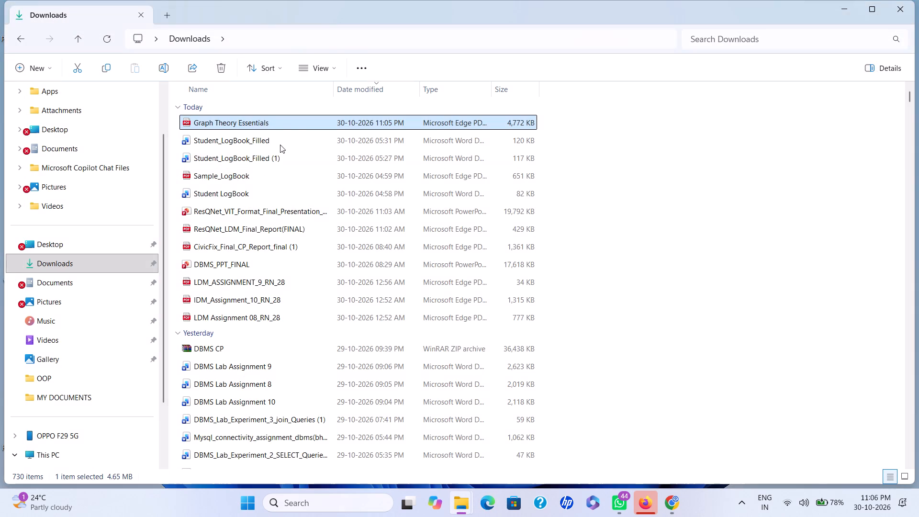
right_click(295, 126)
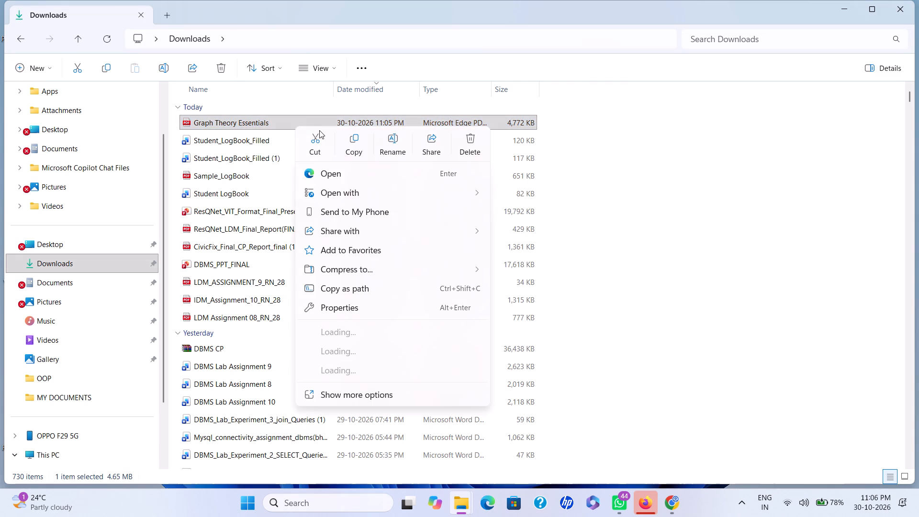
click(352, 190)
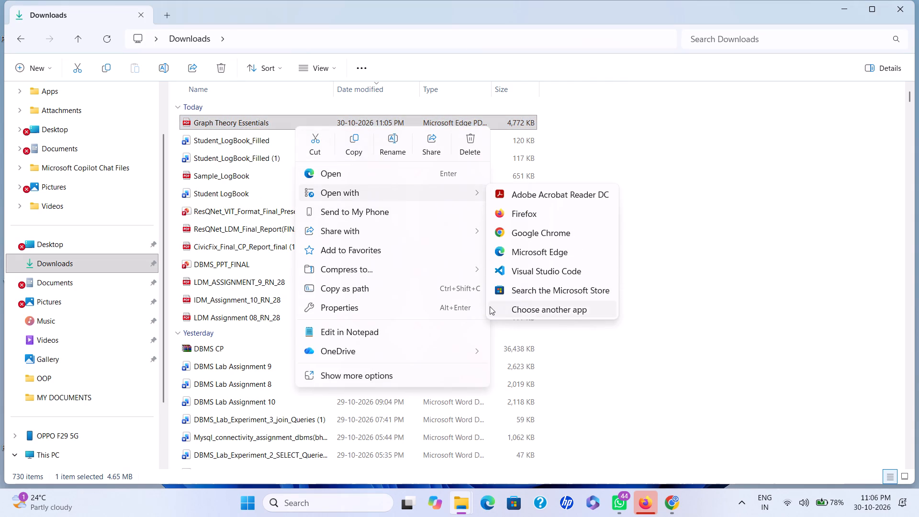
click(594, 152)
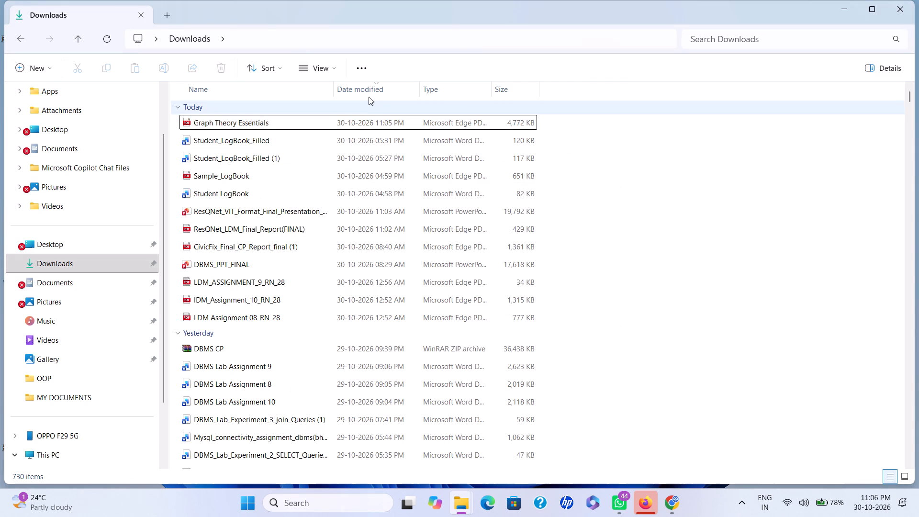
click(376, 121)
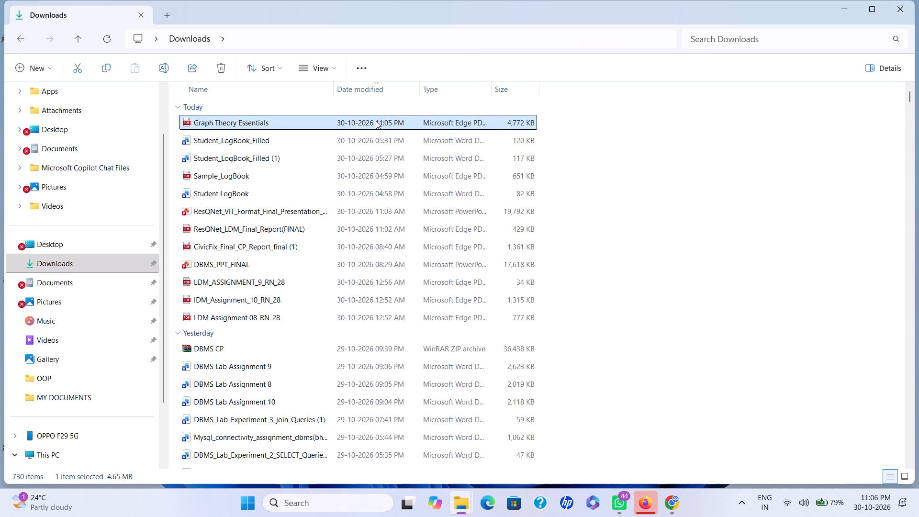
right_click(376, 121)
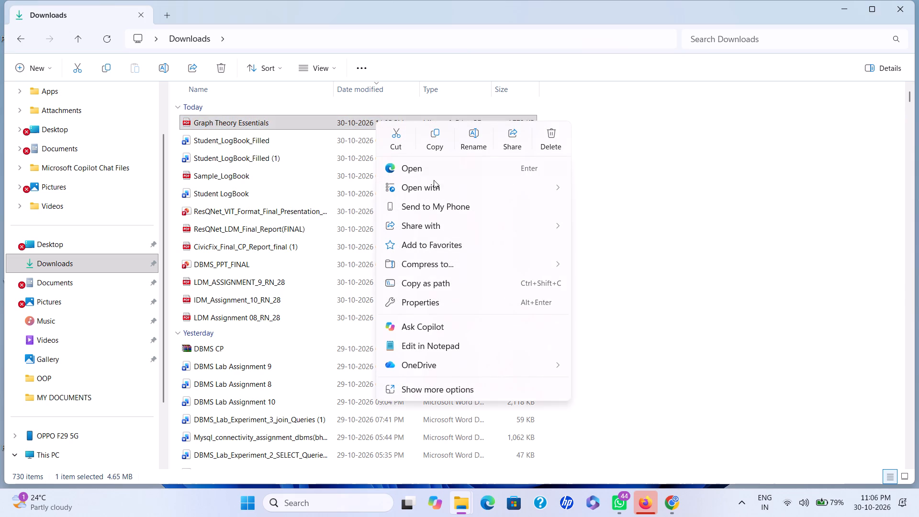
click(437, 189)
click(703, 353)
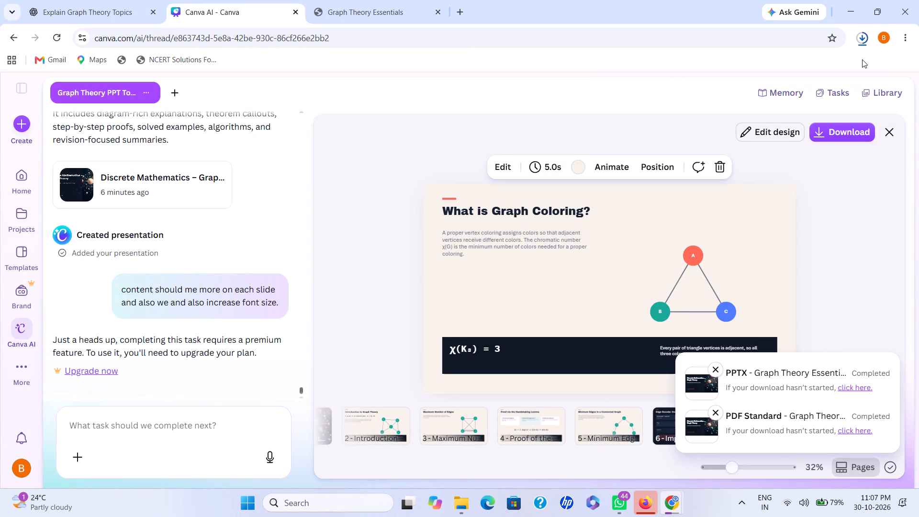
Open the downloaded Graph Theory Essentials presentation in PowerPoint.
click(783, 73)
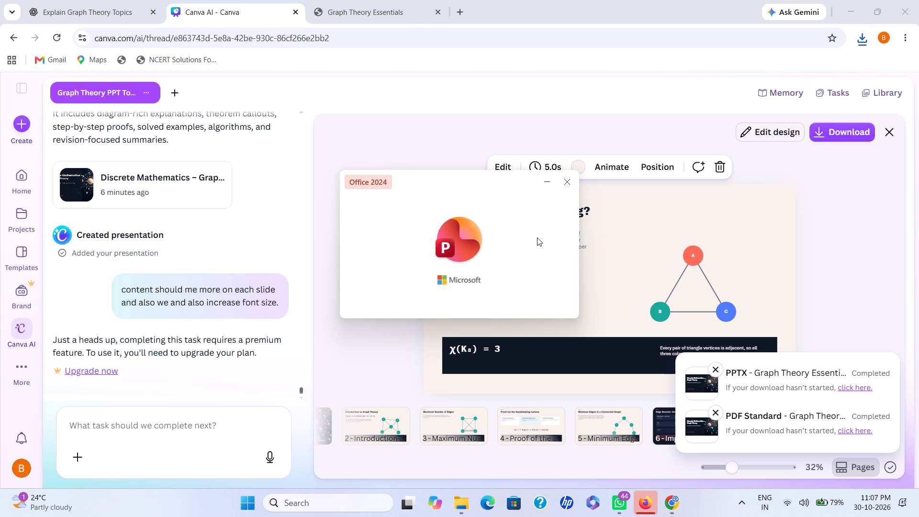
Look through the edge bounds slides up to the One-Page Summary on slide 6 and go back to the title slide.
key(Down)
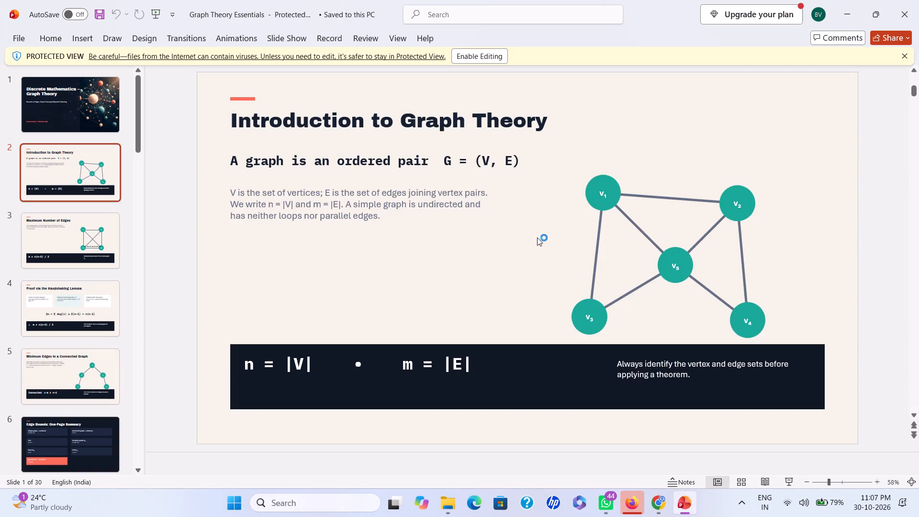
key(Down)
key(Down)
key(Down)
key(Down)
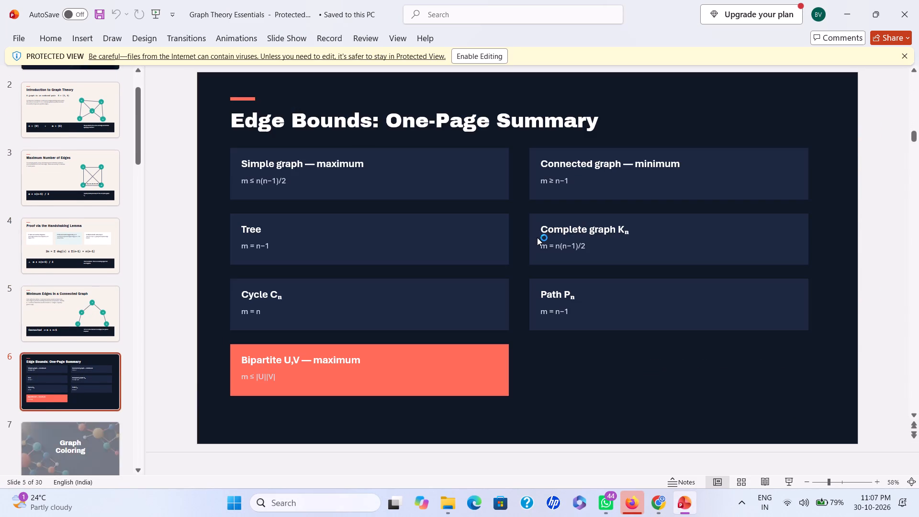
key(Up)
key(Up)
key(Up)
key(Up)
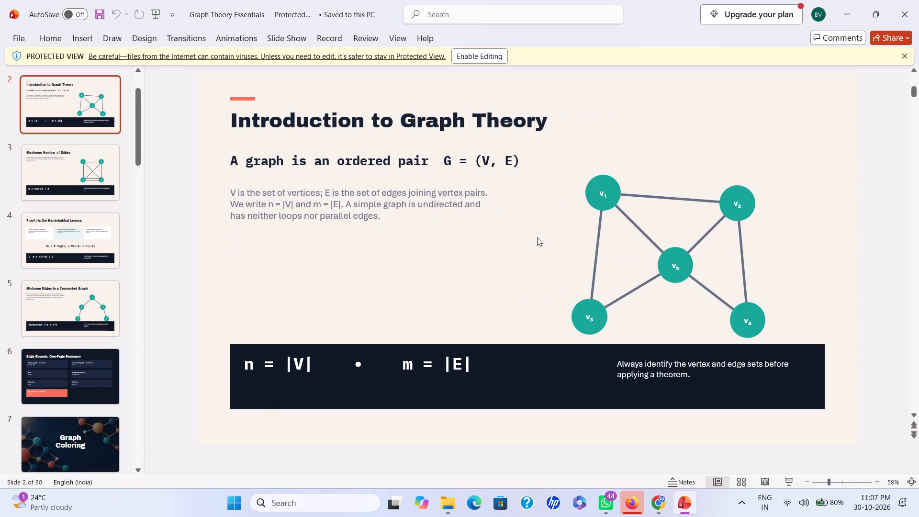
key(Up)
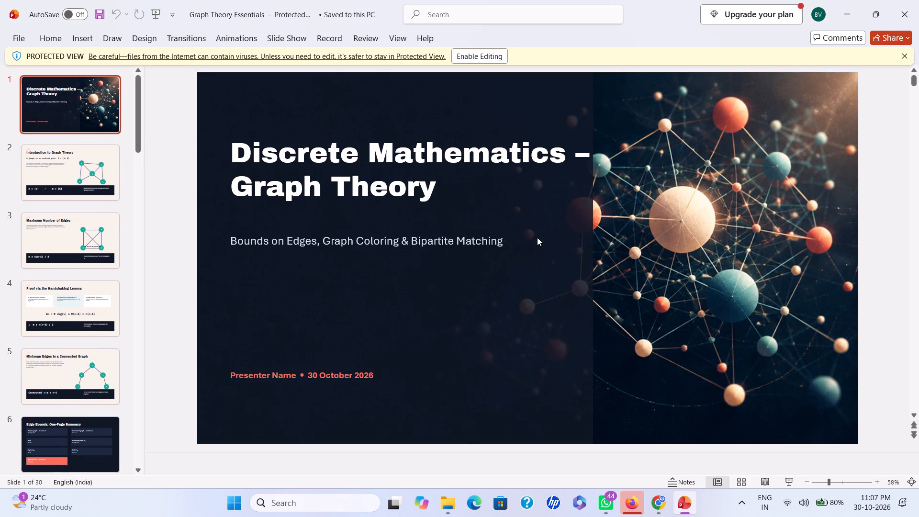
Review the slides from the title through the graph coloring section, up to Greedy Graph Coloring on slide 12.
key(Down)
key(Down)
key(Down)
key(Down)
key(Down)
key(Down)
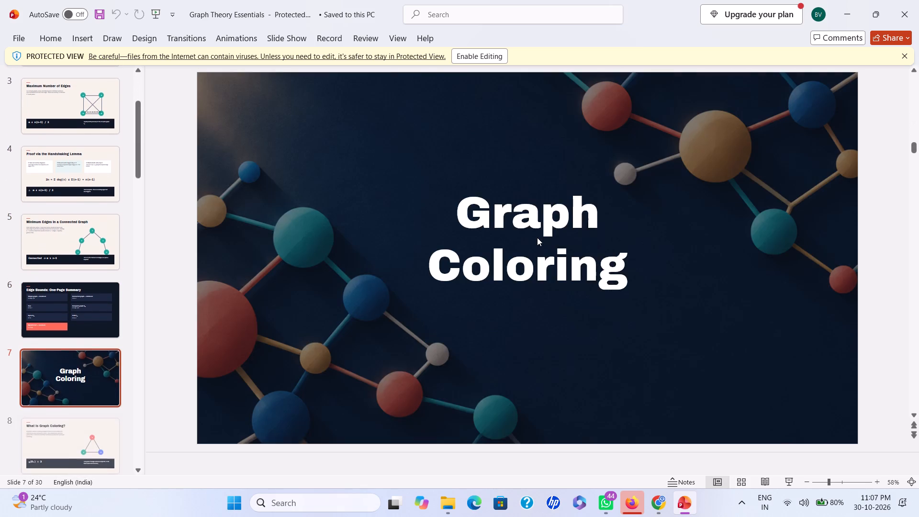
key(Down)
key(Down)
key(Down)
key(Down)
key(Down)
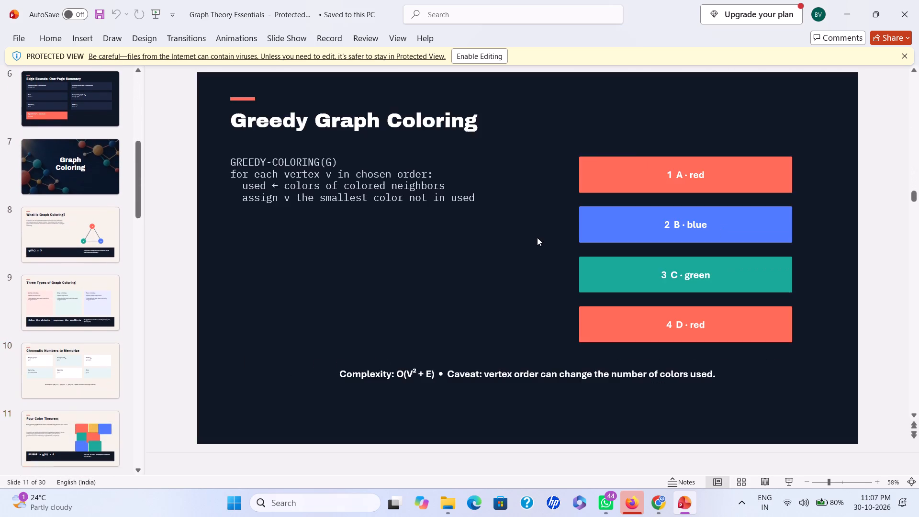
key(Down)
key(Up)
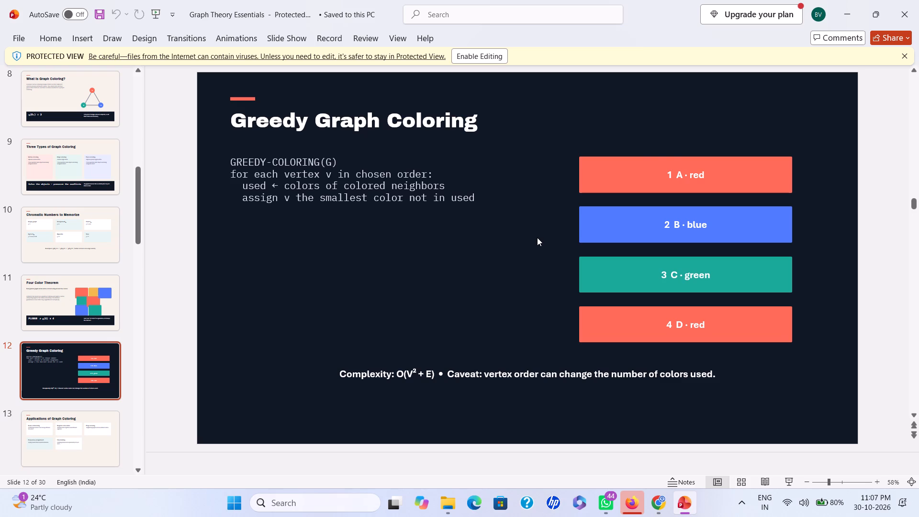
Review the remaining slides on bipartite matching, formula sheets and resources, up to "Any questions?" on slide 28.
key(Down)
key(Down)
key(Down)
key(Down)
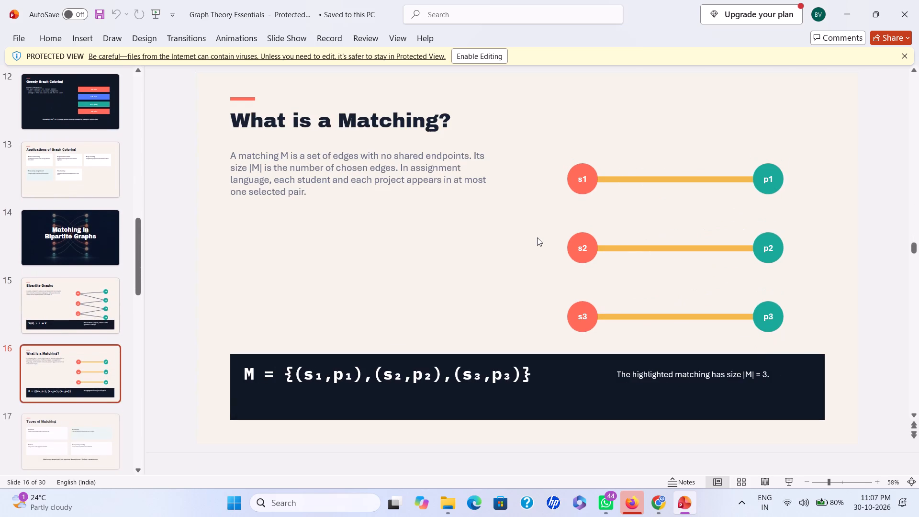
key(Down)
key(Down)
key(Down)
key(Down)
key(Down)
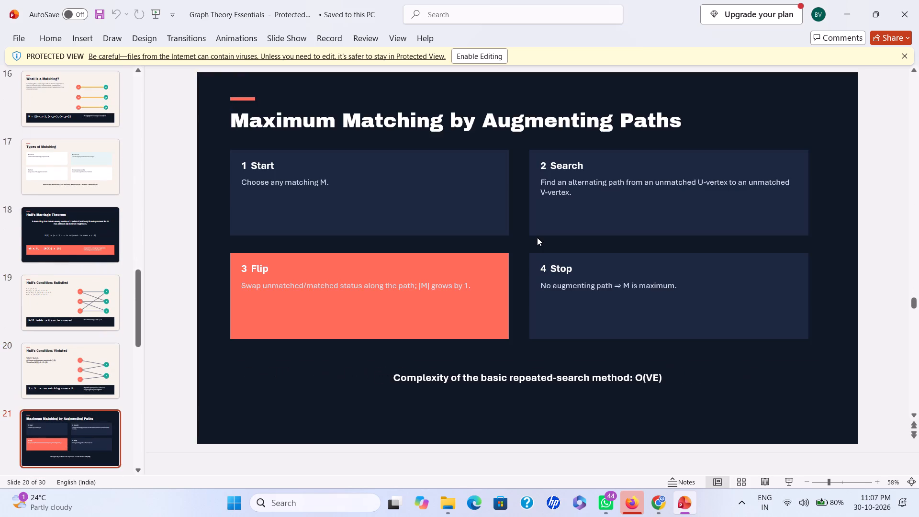
key(Down)
key(Down)
key(Down)
key(Down)
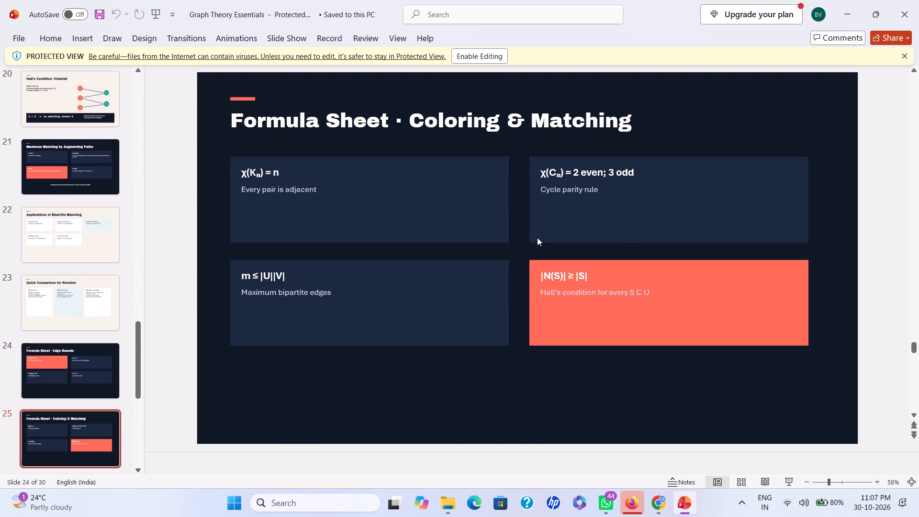
key(Down)
key(Down)
key(Down)
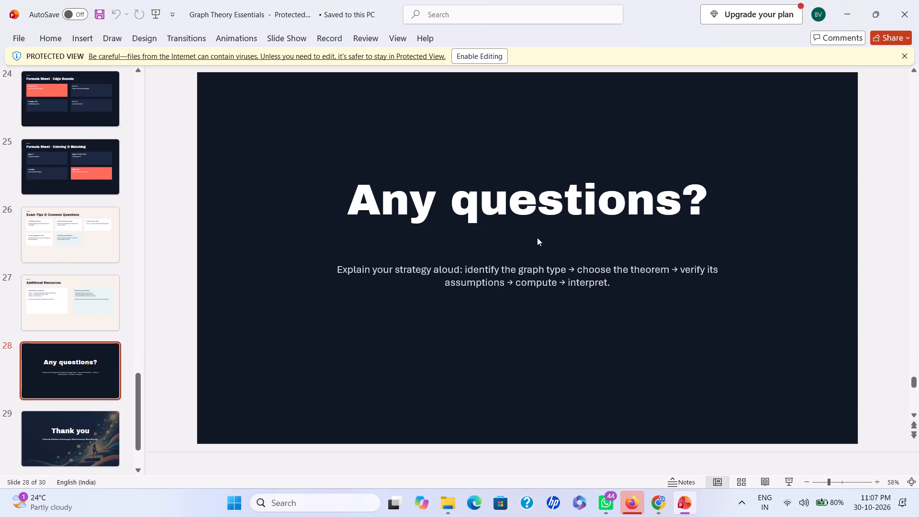
key(Up)
key(Down)
Enable editing of the protected presentation and delete the "Any questions?" slide.
key(Delete)
click(490, 51)
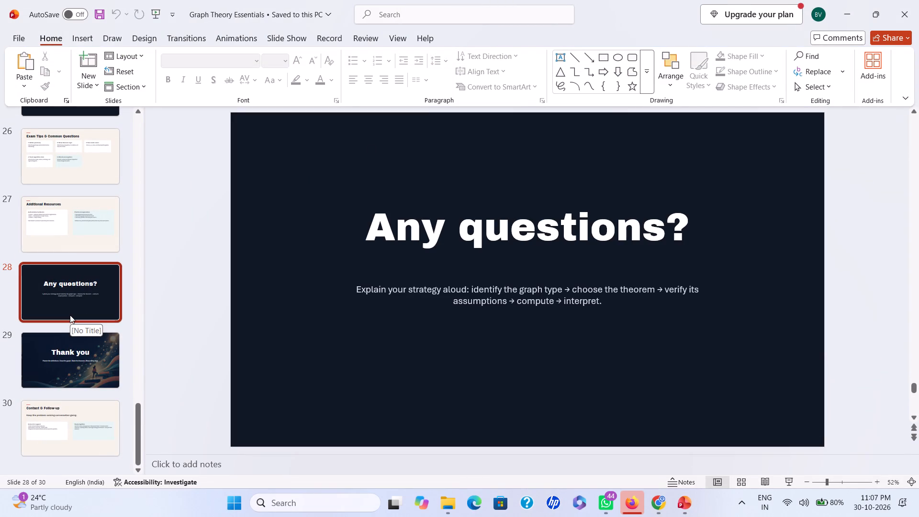
key(Delete)
click(76, 304)
key(Delete)
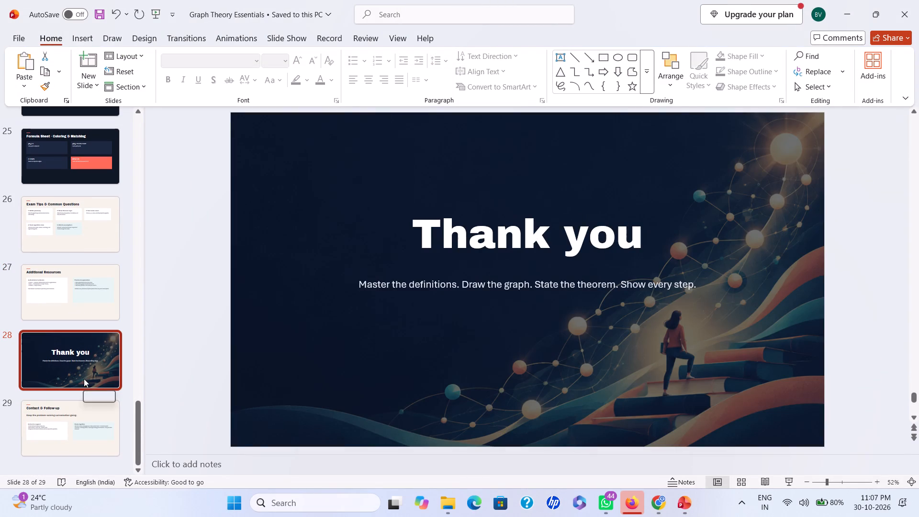
Delete the "Contact & Follow-up" slide at the end of the presentation.
scroll(89, 354, down, 1)
click(90, 314)
click(86, 344)
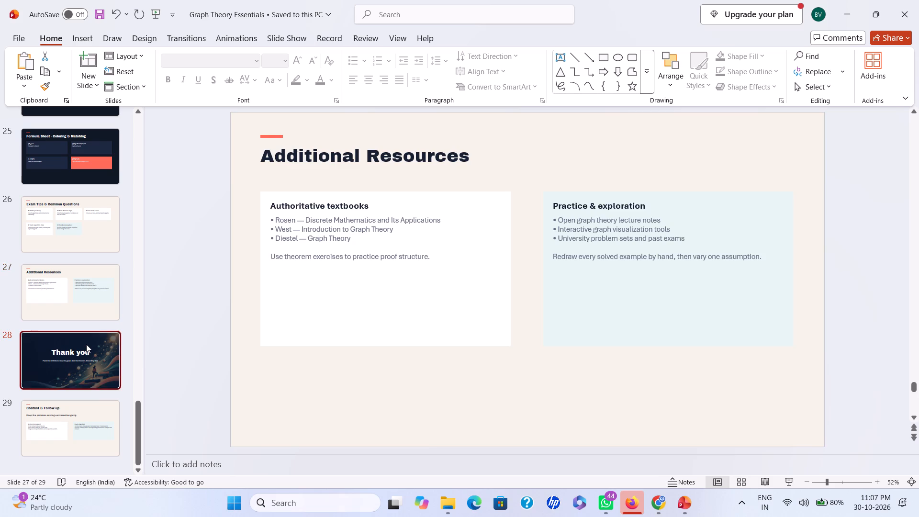
scroll(86, 344, down, 1)
click(86, 430)
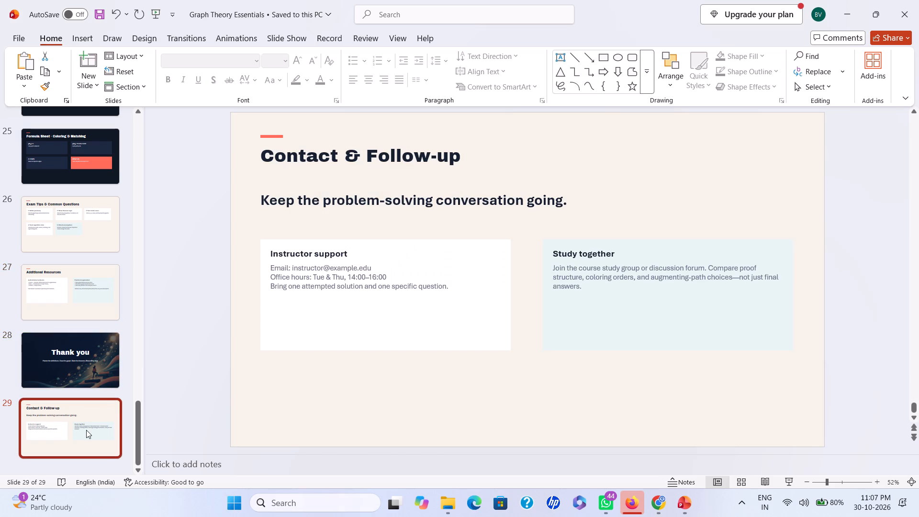
key(Delete)
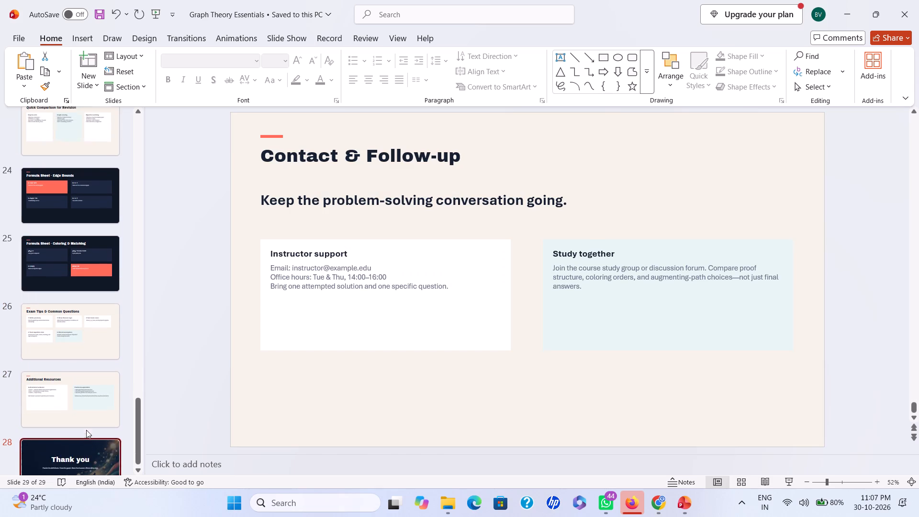
Review the slides backward from Additional Resources through the formula sheets and matching slides to Hall's Marriage Theorem on slide 18.
click(88, 372)
scroll(88, 372, up, 1)
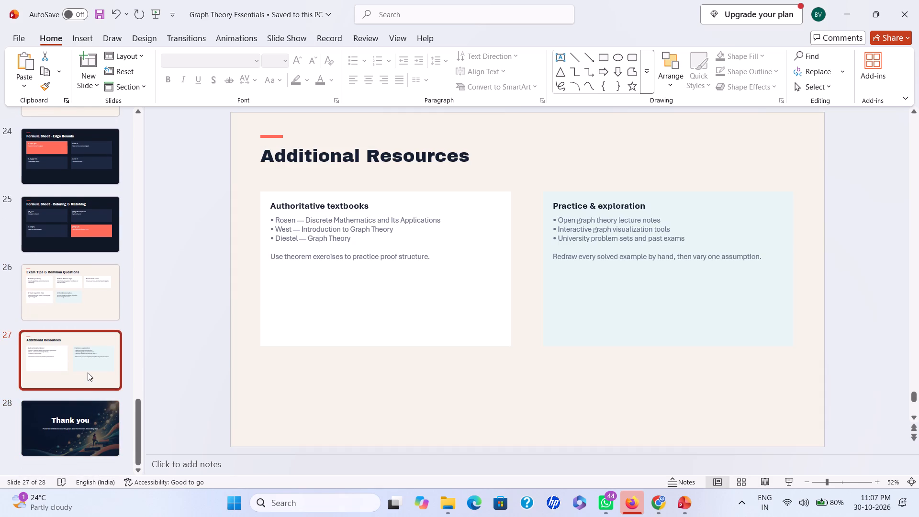
scroll(88, 372, up, 1)
click(88, 372)
scroll(88, 372, up, 1)
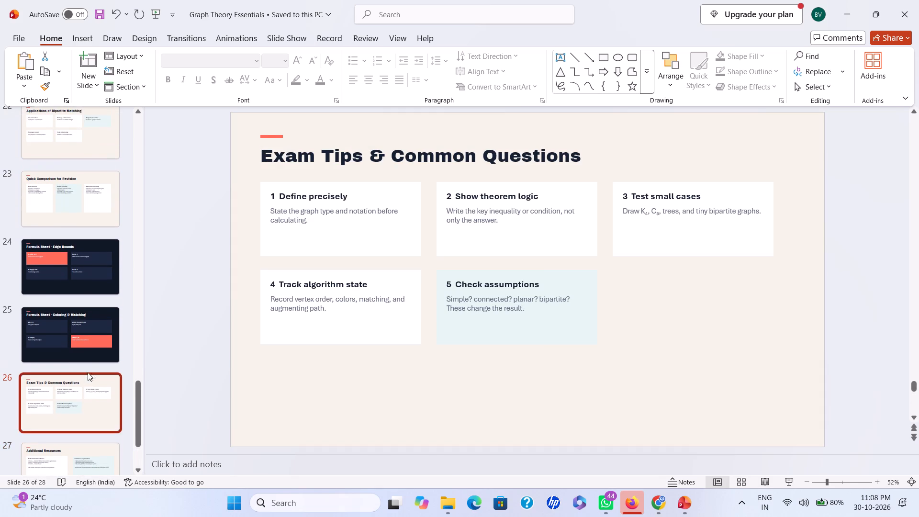
scroll(88, 372, up, 1)
key(Up)
key(Up)
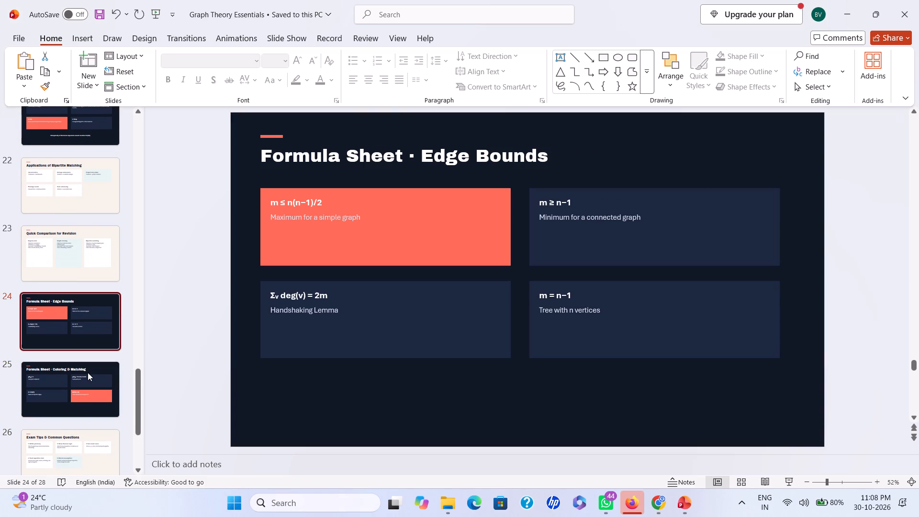
key(Down)
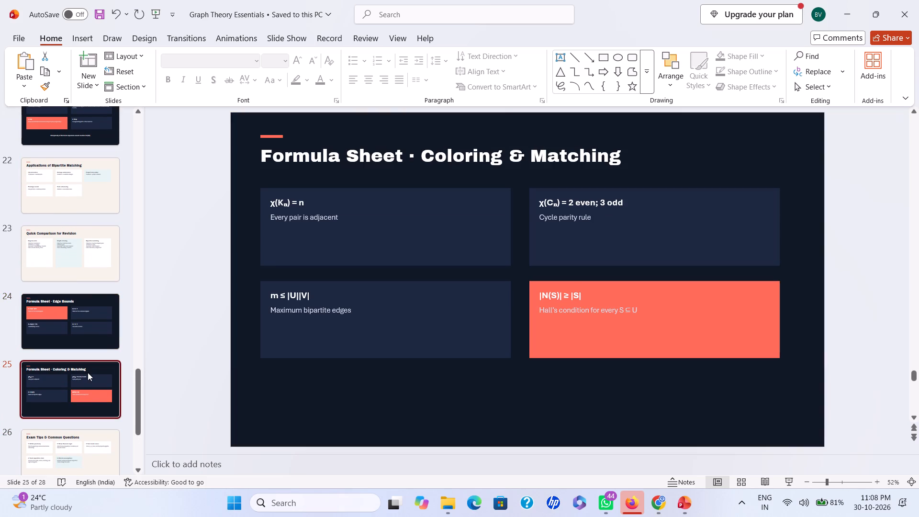
key(Up)
key(Up)
key(Up)
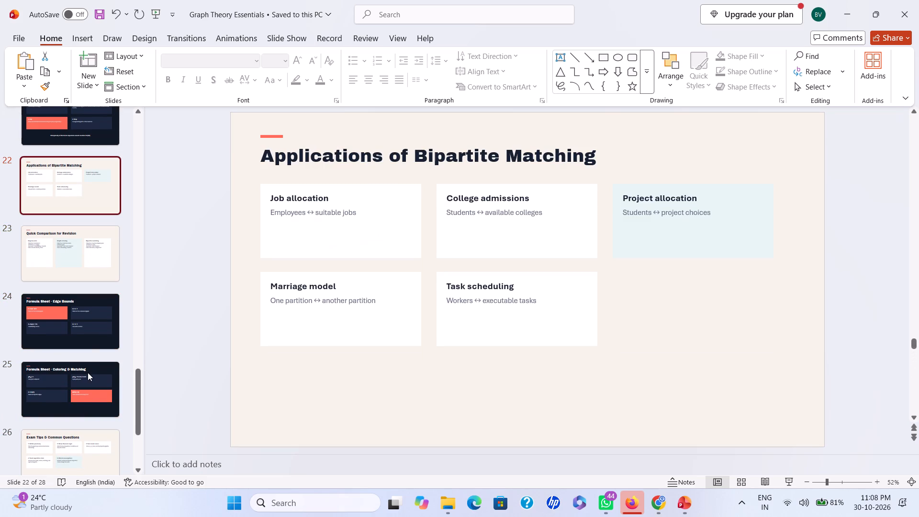
key(Up)
key(Up)
key(Up)
key(Up)
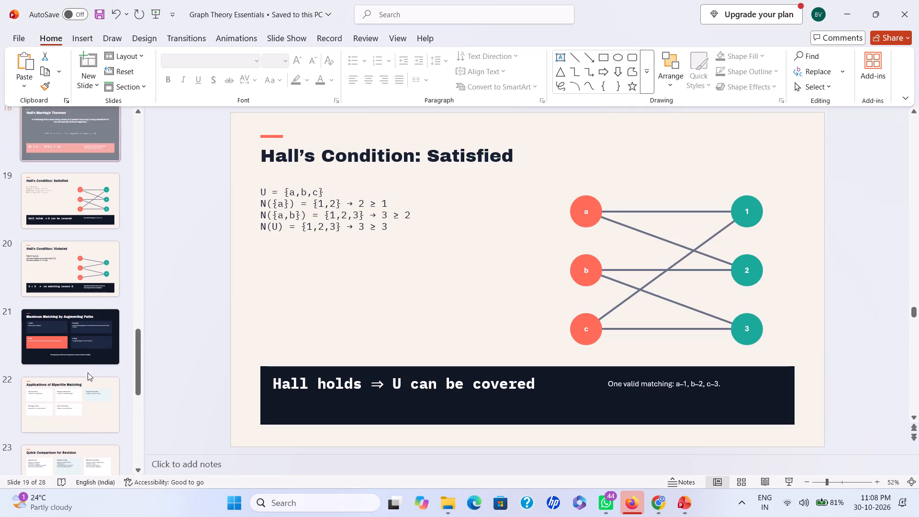
key(Down)
key(Down)
key(Down)
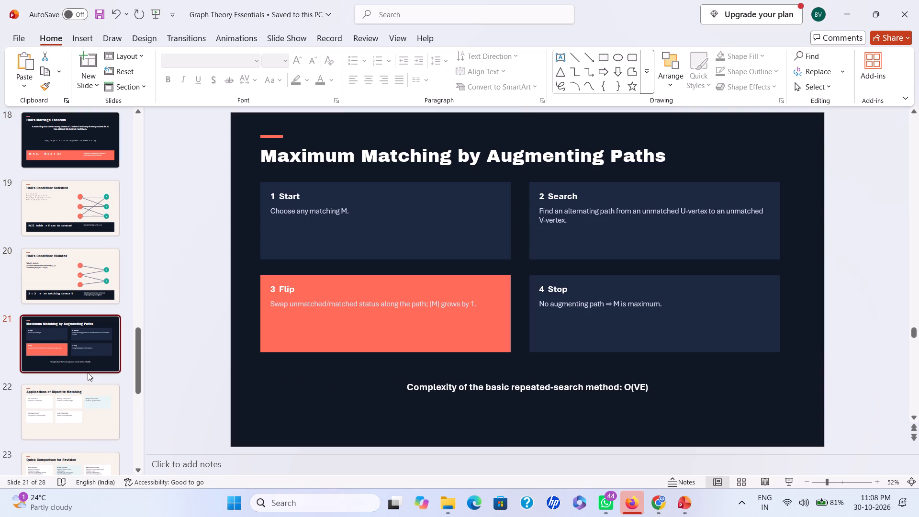
key(Up)
key(Up)
key(Up)
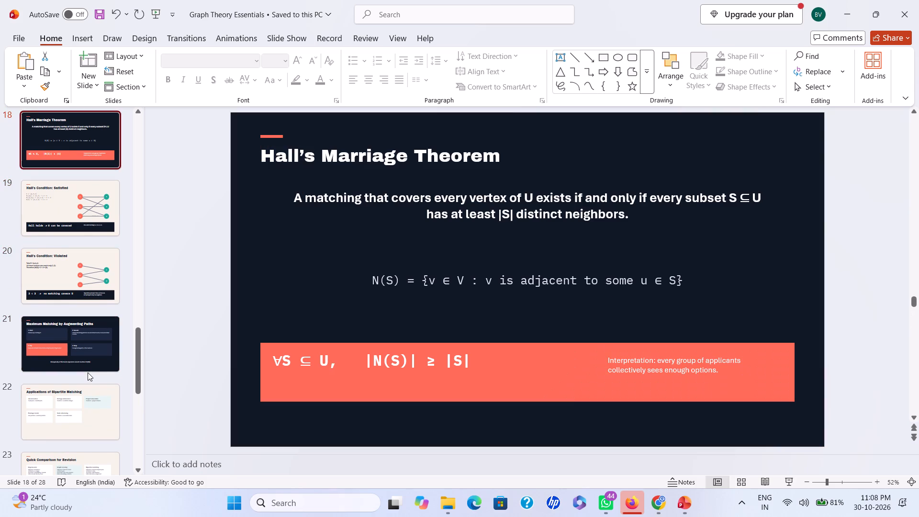
Review the earlier slides backward through the graph coloring and edge bounds sections to the title slide.
key(Up)
key(Up)
key(Up)
key(Up)
key(Up)
key(Up)
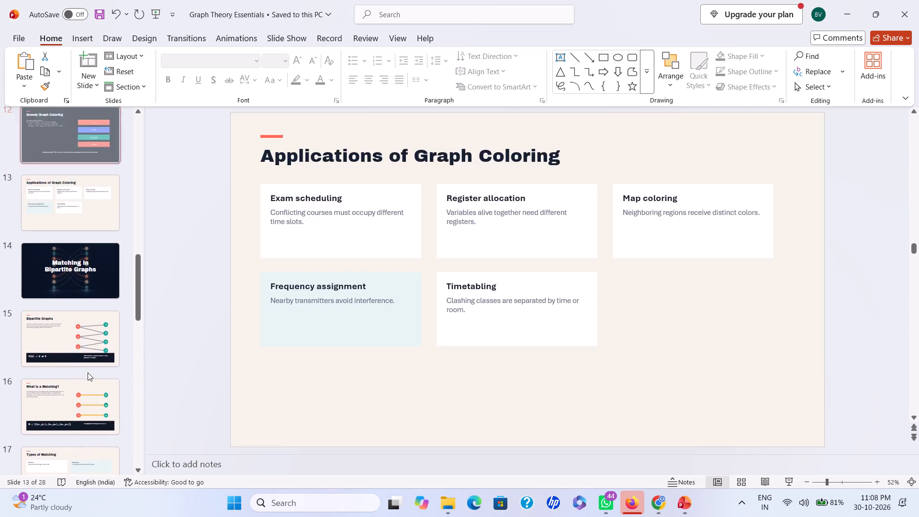
key(Up)
key(Up)
key(Up)
key(Up)
key(Up)
key(Up)
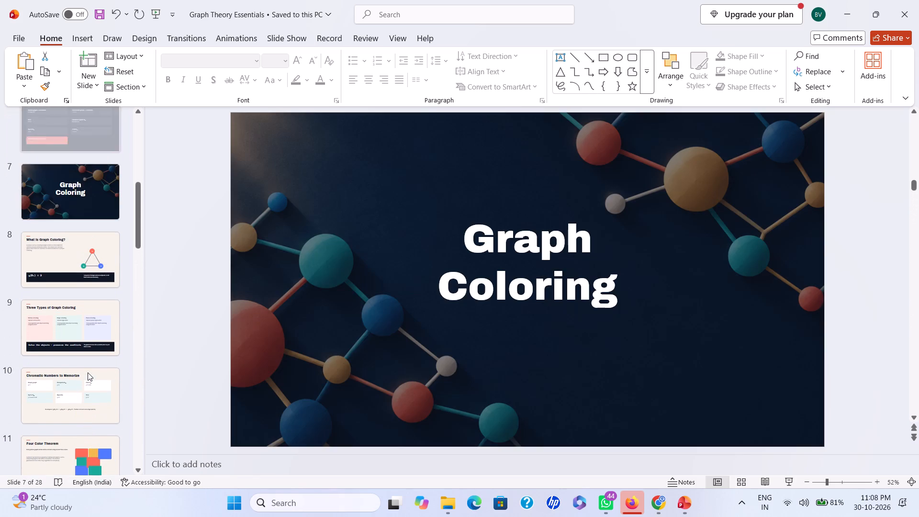
key(Up)
key(Up)
key(Up)
key(Up)
key(Up)
key(Up)
key(Up)
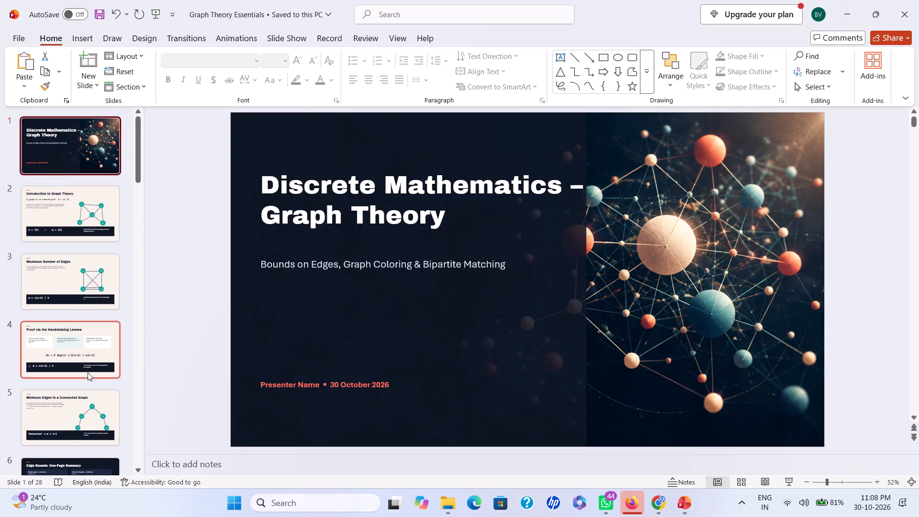
key(Up)
key(Up)
key(Up)
On the Introduction to Graph Theory slide, try to enlarge the text box of the "V is the set of vertices" paragraph.
key(Down)
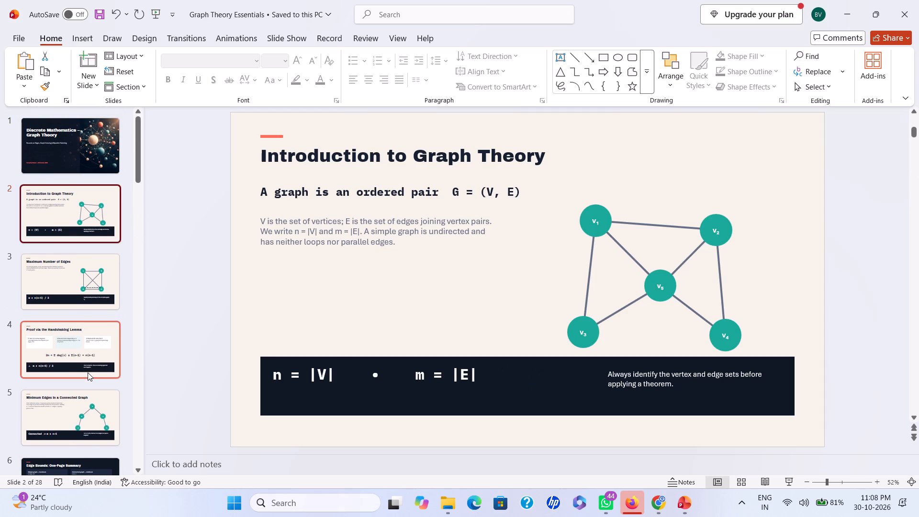
click(257, 216)
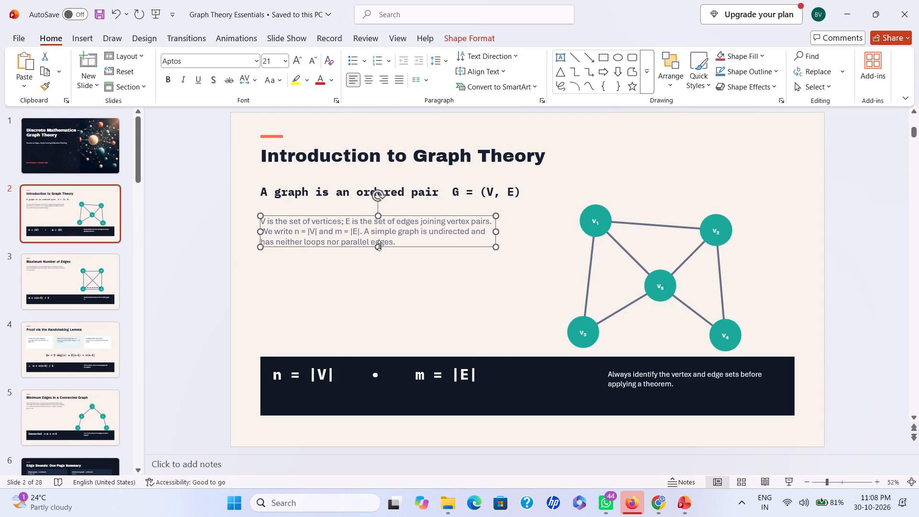
drag(379, 246, 379, 321)
drag(494, 247, 499, 303)
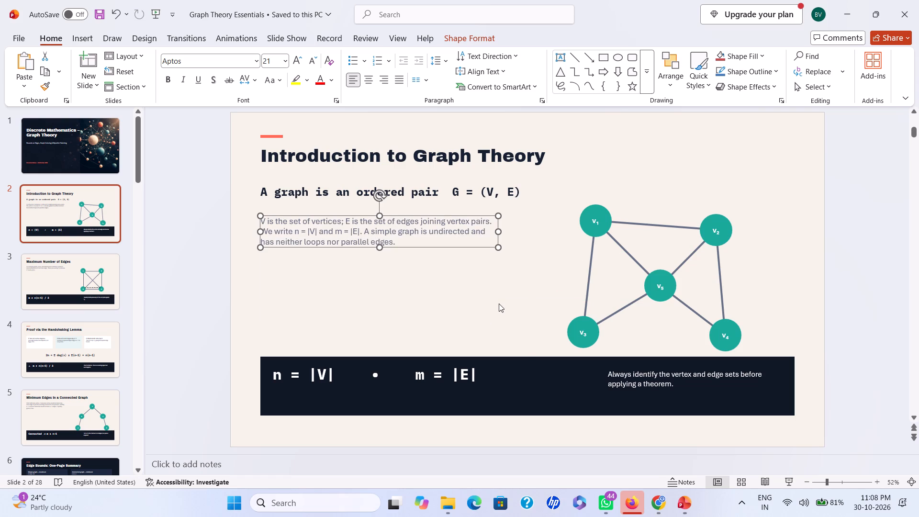
Increase the font size of the whole "V is the set of vertices" paragraph to 36.
click(261, 222)
drag(262, 220, 402, 241)
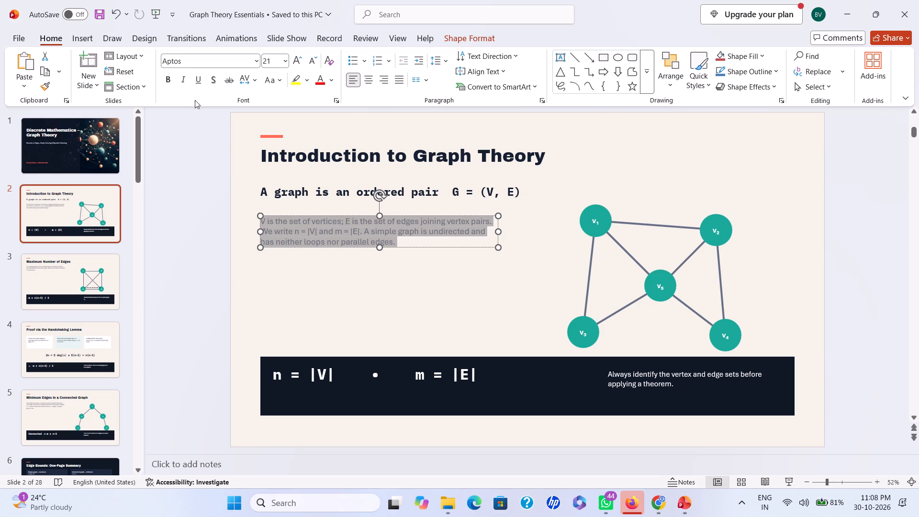
double_click(299, 58)
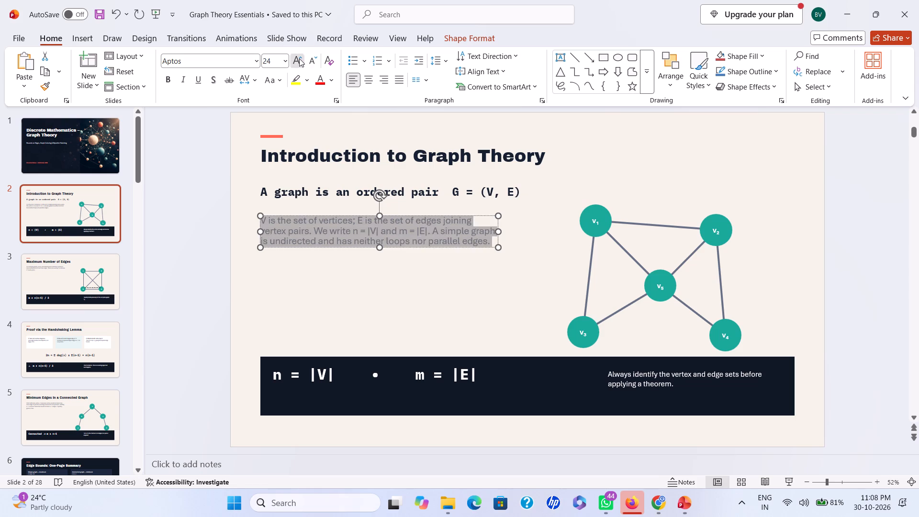
double_click(299, 58)
double_click(299, 58)
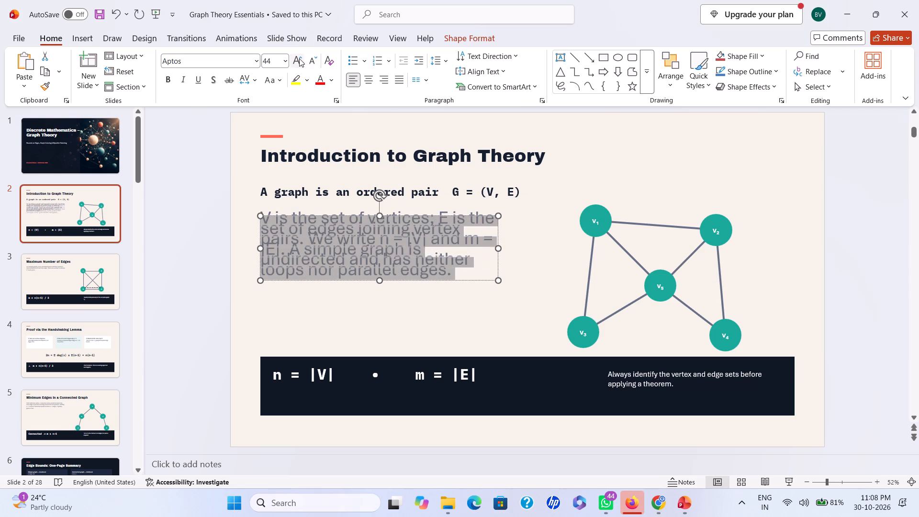
double_click(313, 59)
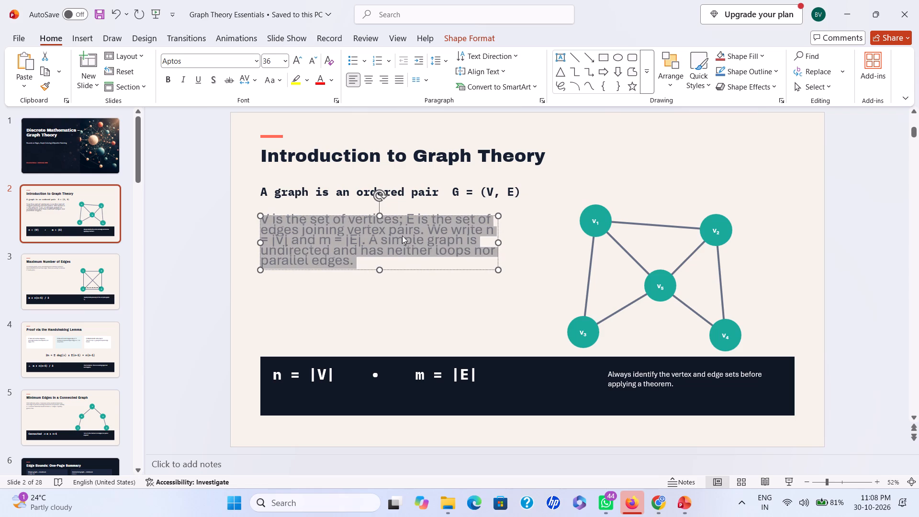
Move the enlarged paragraph lower on the slide, leaving more space beneath the "A graph is an ordered pair" line.
drag(378, 273, 380, 321)
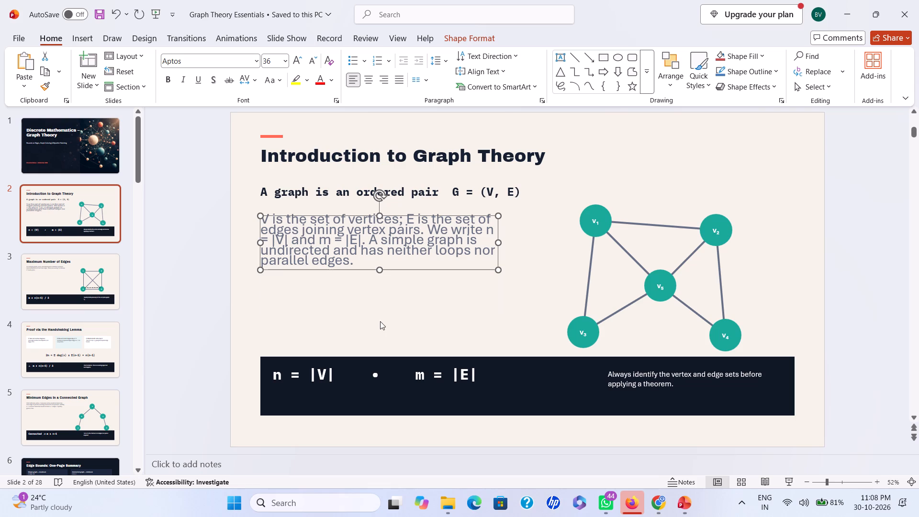
drag(499, 248, 500, 257)
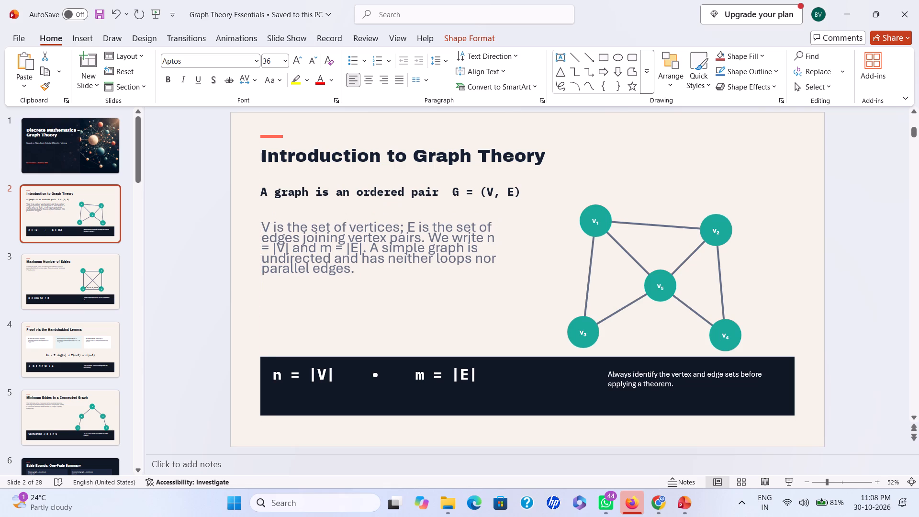
drag(500, 257, 512, 284)
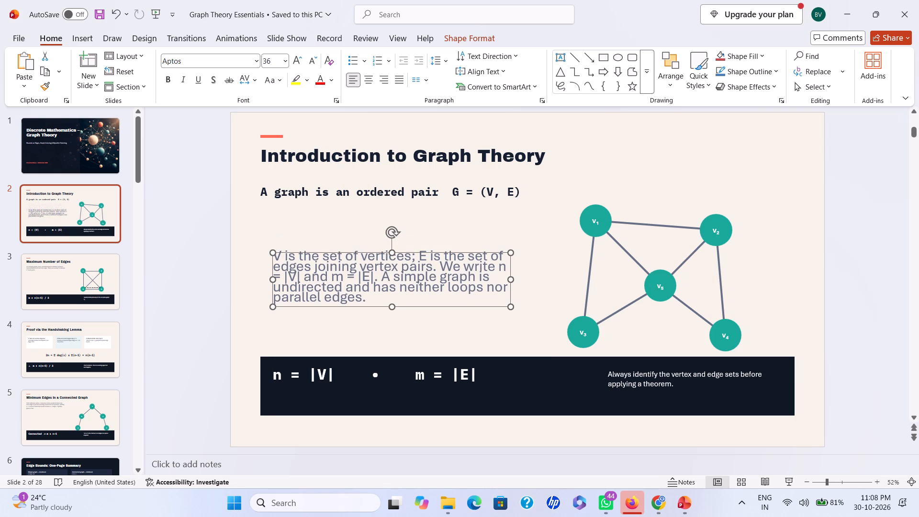
drag(392, 252, 386, 219)
Reduce the "V is the set of vertices" paragraph's font size to 28.
double_click(309, 56)
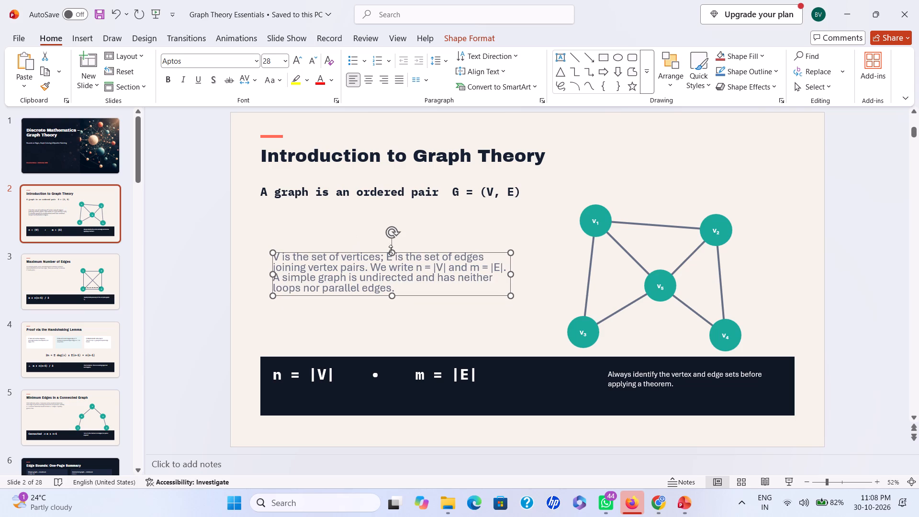
drag(391, 250, 388, 194)
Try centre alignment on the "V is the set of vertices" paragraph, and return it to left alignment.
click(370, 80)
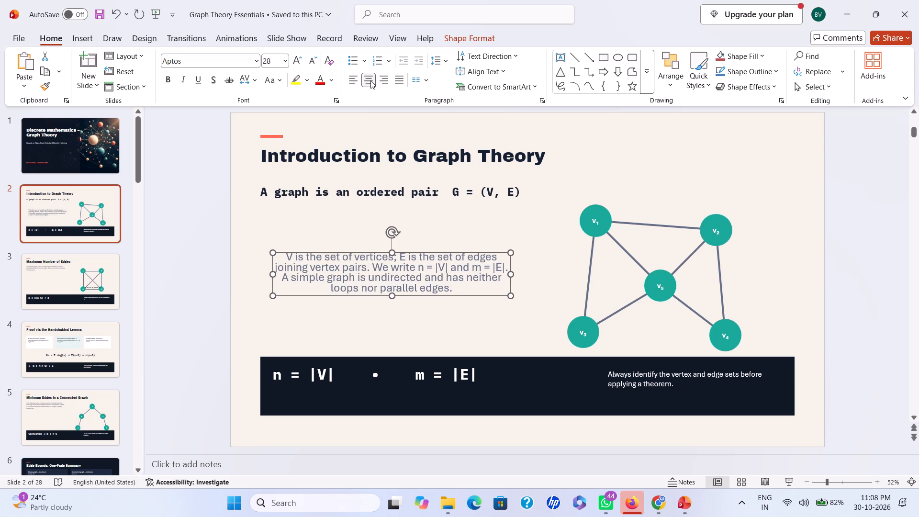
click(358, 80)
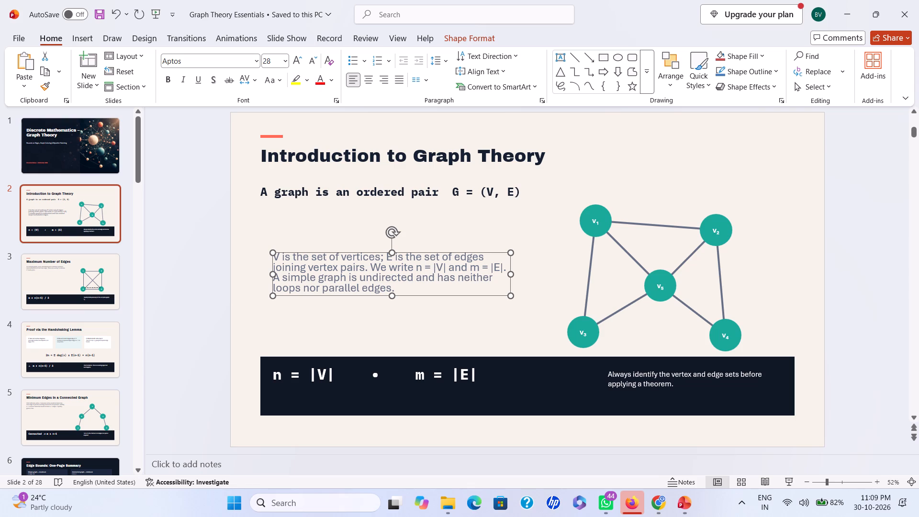
Widen the paragraph's text box slightly and place it midway between the ordered-pair line and the dark formula band.
drag(273, 254, 257, 210)
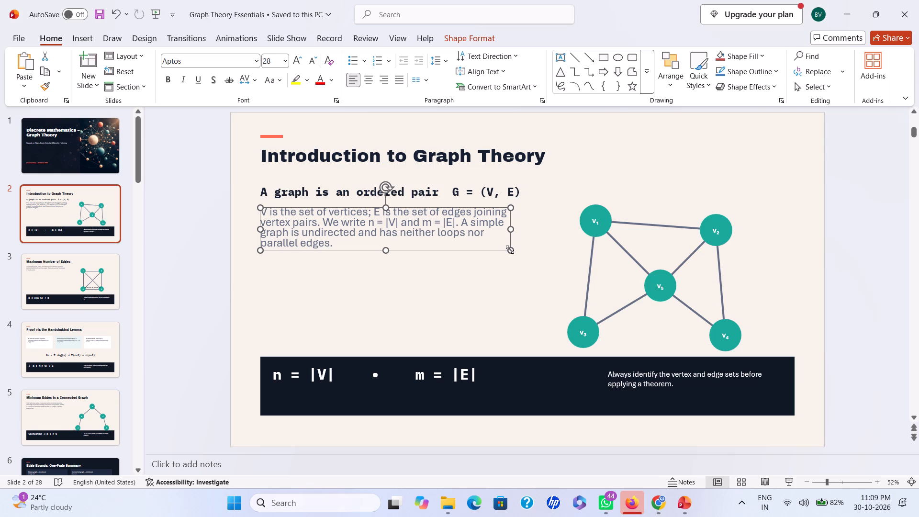
drag(509, 241, 519, 268)
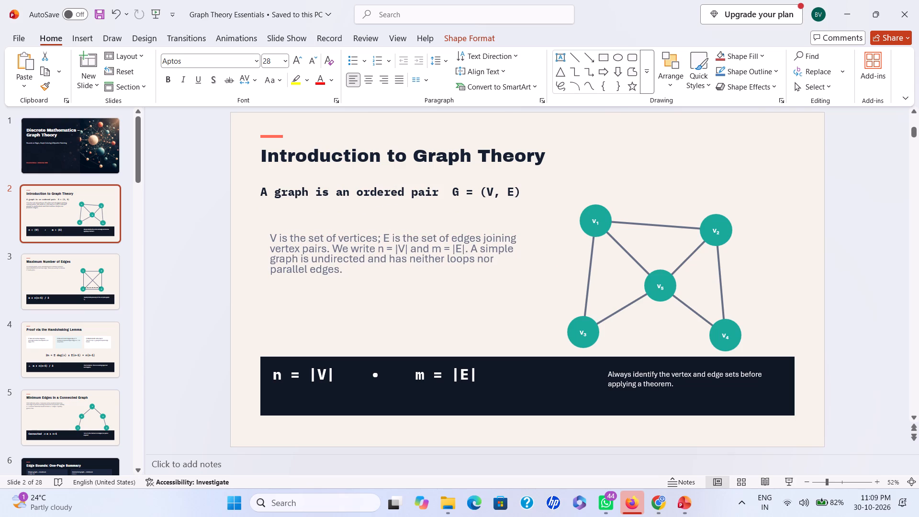
drag(519, 268, 520, 279)
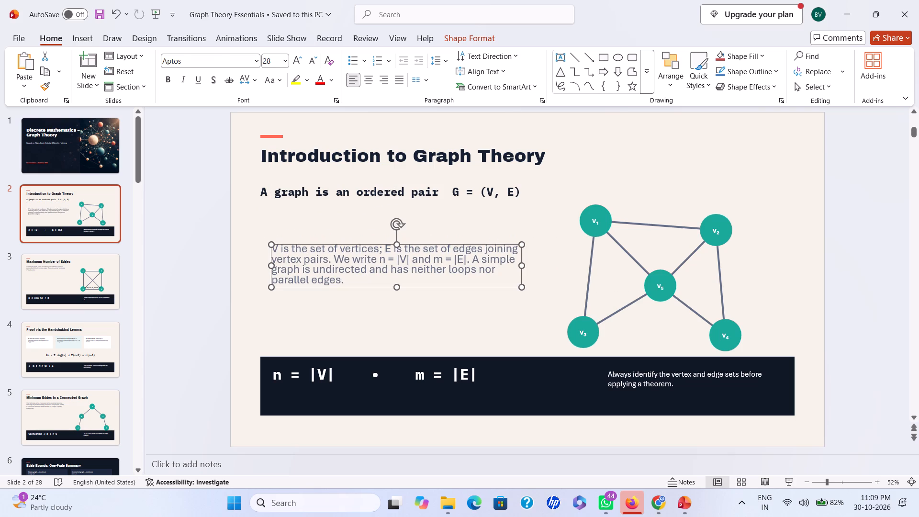
Move the "A graph is an ordered pair G = (V, E)" line down, closer to the paragraph below it.
click(467, 201)
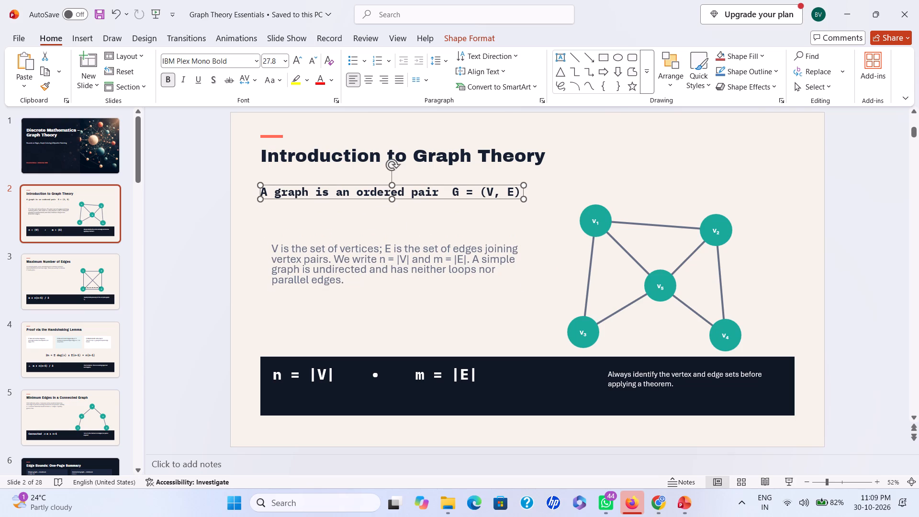
click(495, 197)
drag(493, 200, 495, 214)
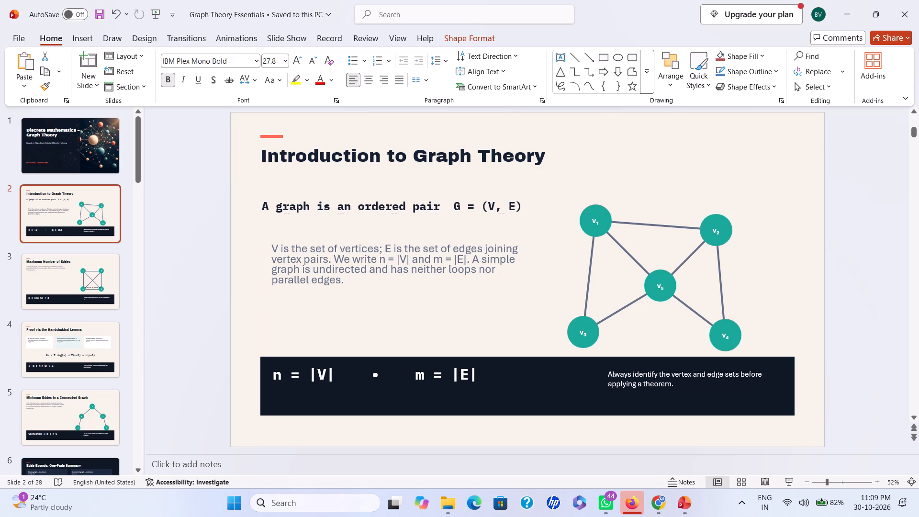
drag(495, 214, 495, 221)
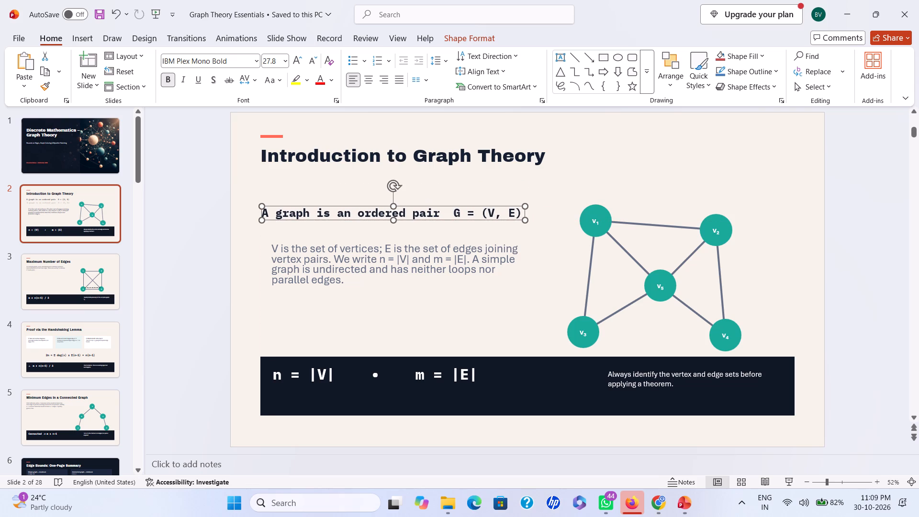
click(487, 297)
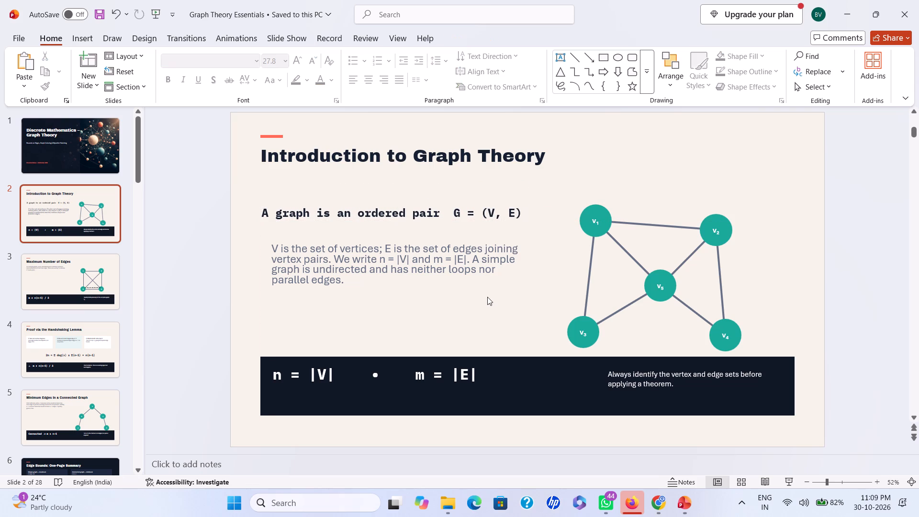
On the Maximum Number of Edges slide, set the "In a simple graph" paragraph's font size to 32.
click(78, 293)
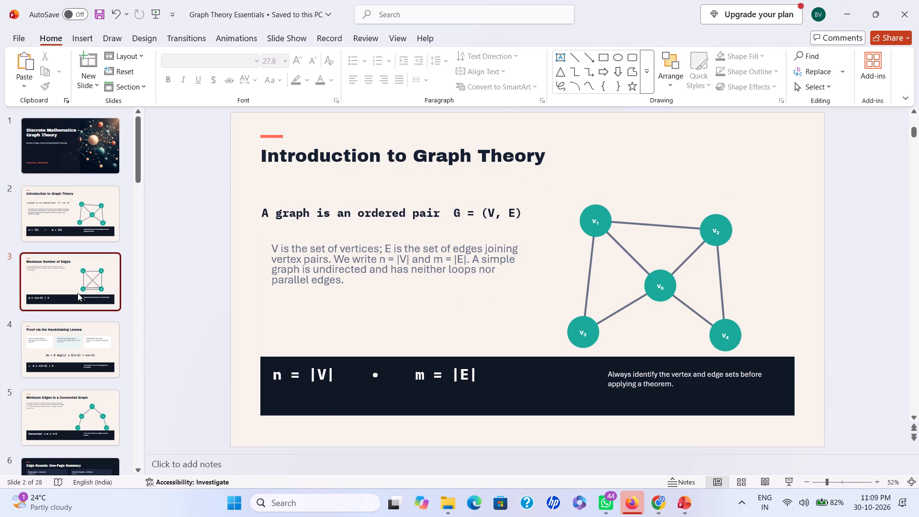
click(378, 198)
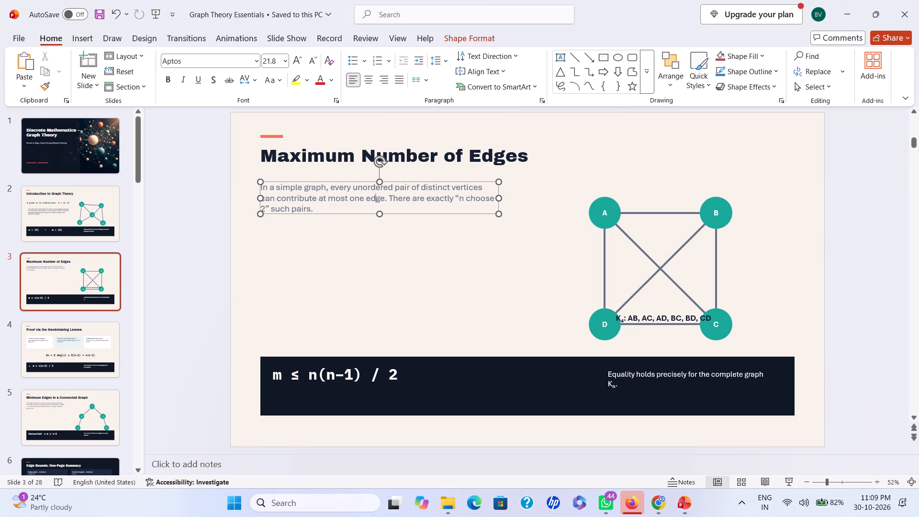
drag(262, 190, 336, 214)
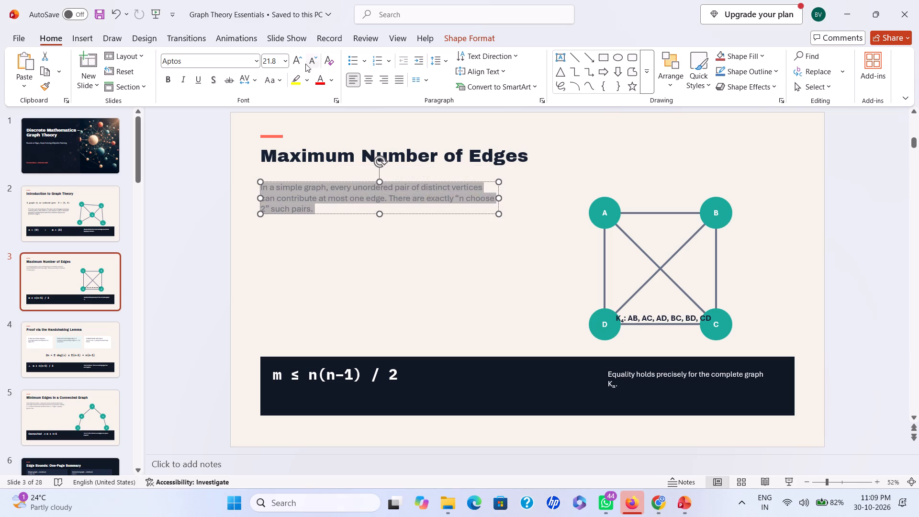
triple_click(303, 62)
click(303, 62)
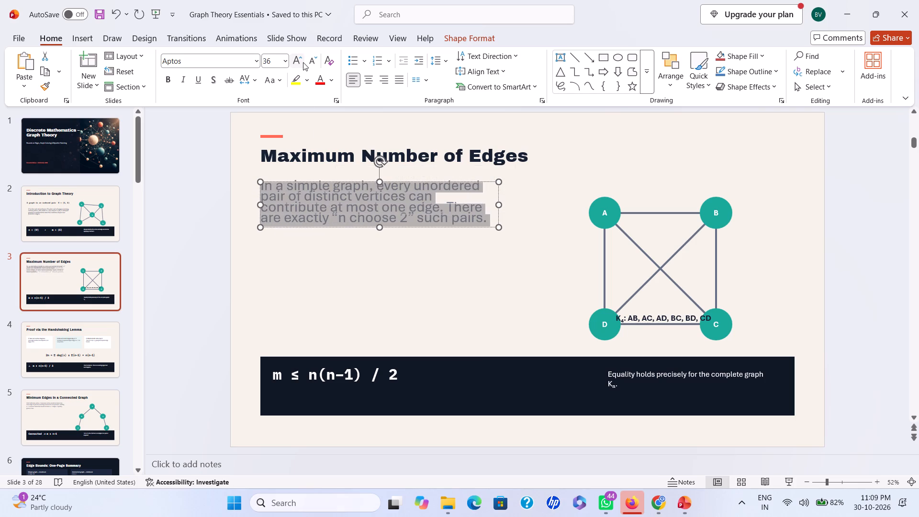
click(306, 62)
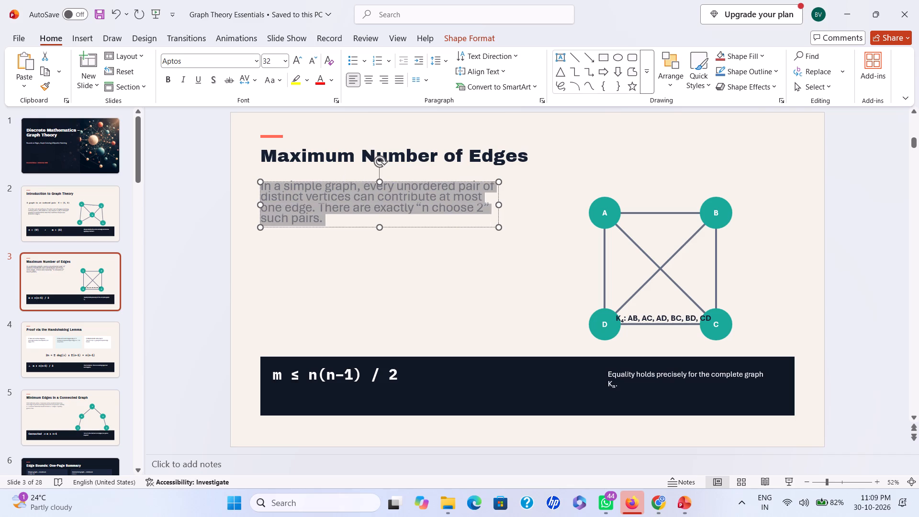
Move the "In a simple graph" paragraph down and slightly right, into the space beside the K₄ diagram.
drag(361, 180, 369, 234)
drag(369, 234, 371, 220)
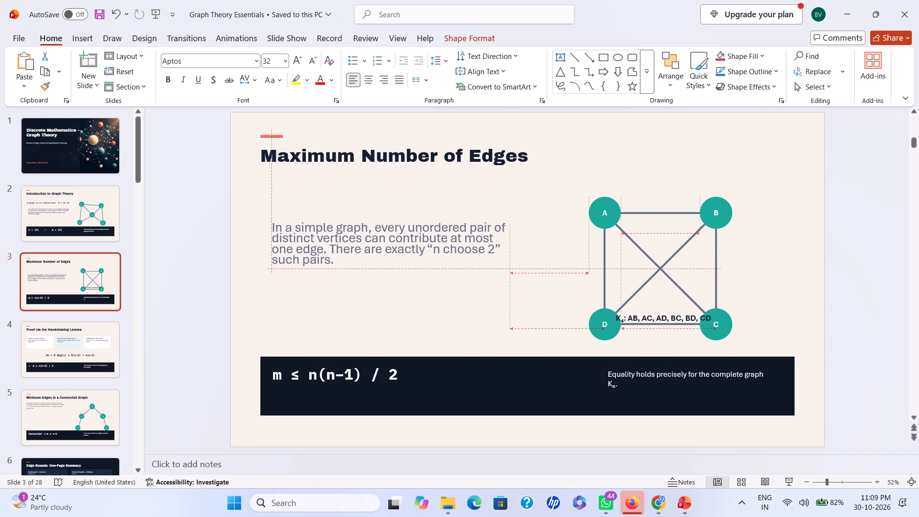
drag(371, 220, 371, 219)
On the Handshaking Lemma proof slide, enlarge card 1's body text to 24 and shift it slightly down below its heading.
click(51, 329)
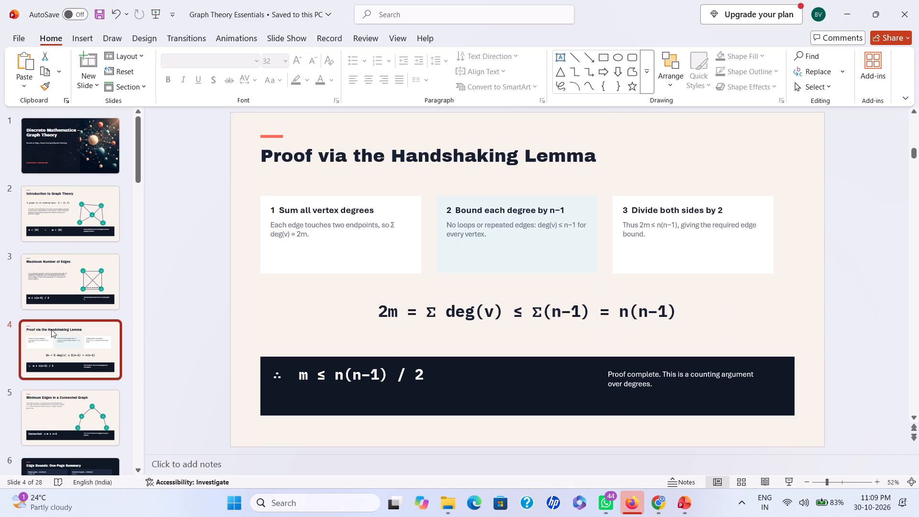
click(336, 243)
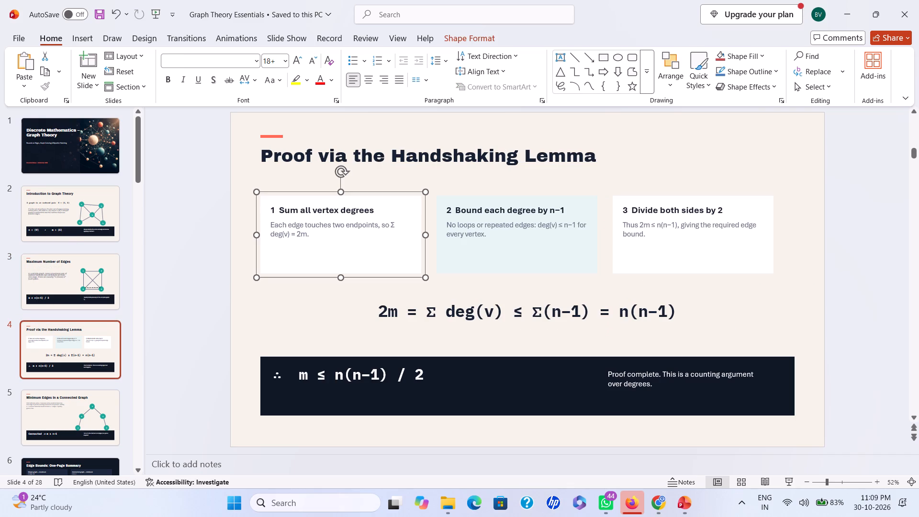
click(308, 231)
drag(309, 233, 275, 226)
double_click(296, 60)
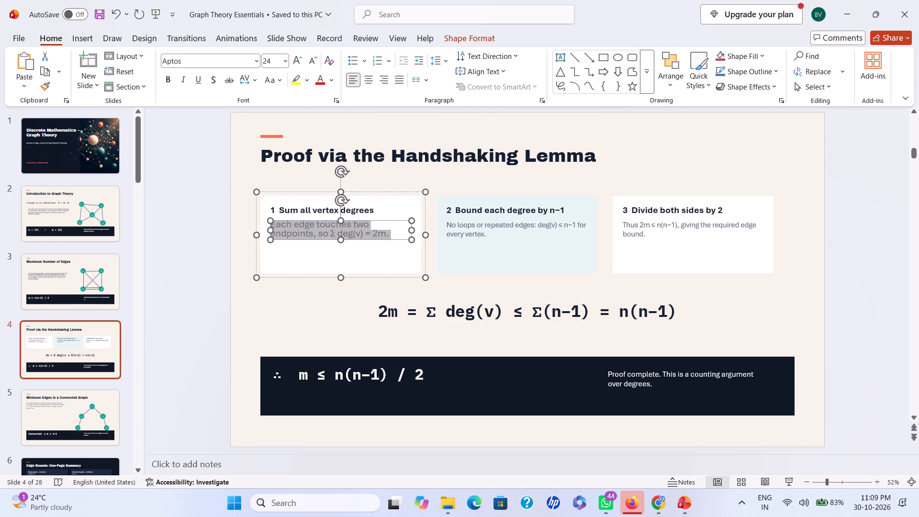
drag(379, 219, 380, 227)
Shift card 2's body text slightly down to line up with card 1's, and set its font size to 24.
click(517, 221)
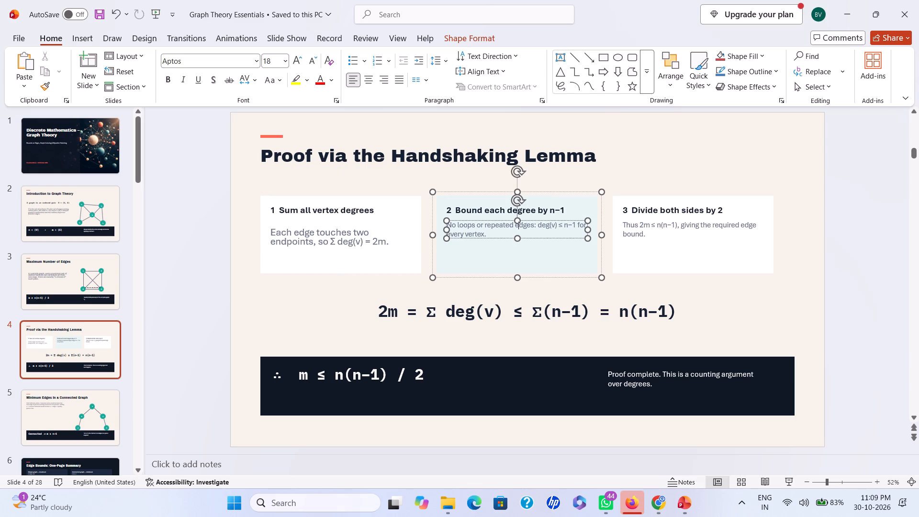
drag(566, 220, 564, 228)
drag(488, 243, 448, 233)
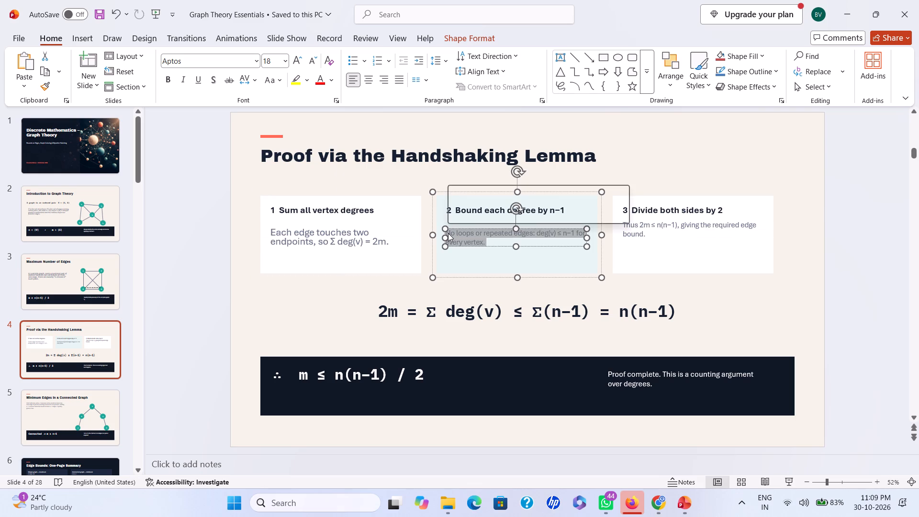
double_click(297, 61)
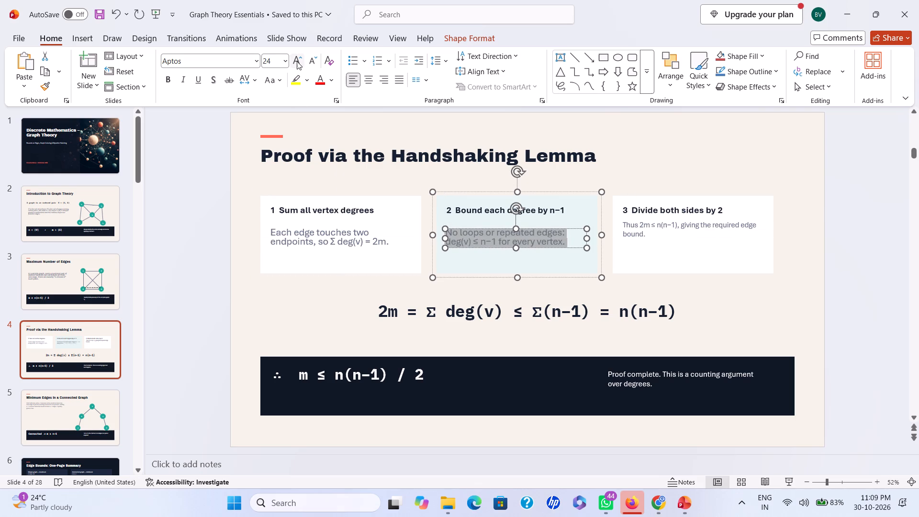
Shift card 3's body text down in line with the other cards, and set its font size to 24.
click(645, 221)
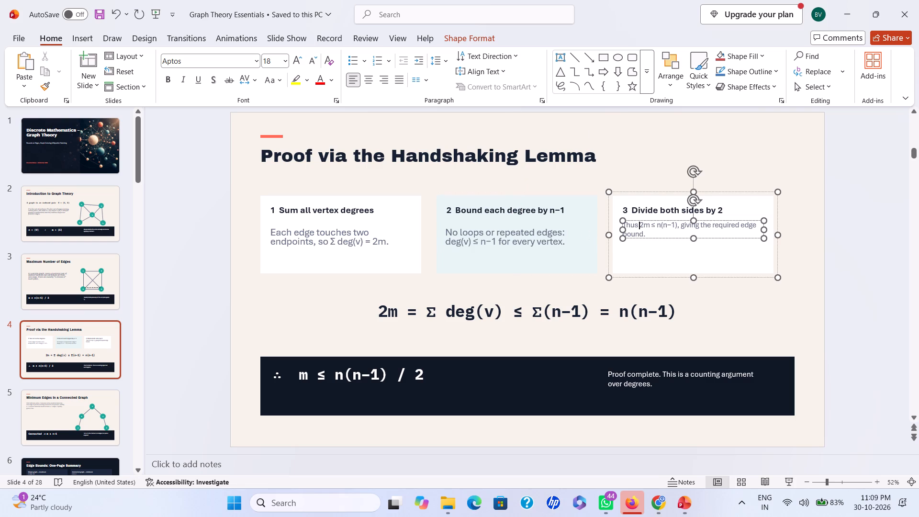
drag(649, 220, 650, 228)
drag(649, 239, 612, 226)
double_click(297, 59)
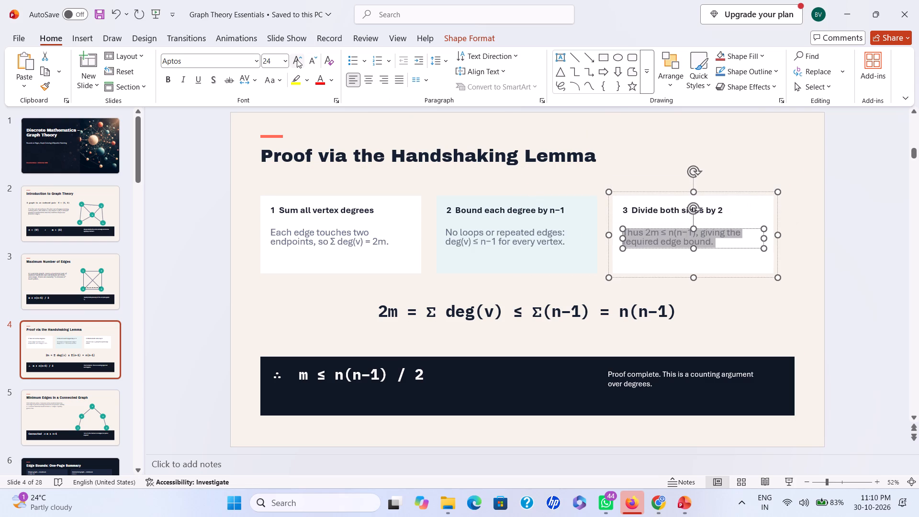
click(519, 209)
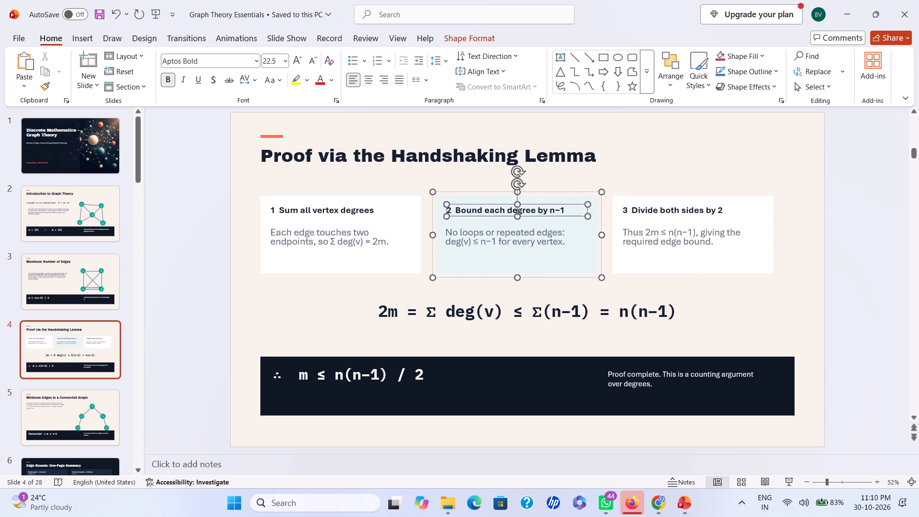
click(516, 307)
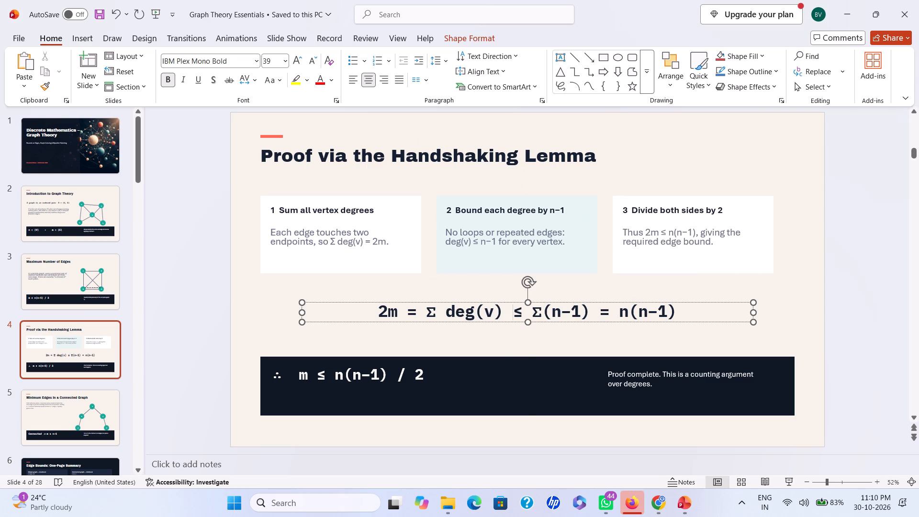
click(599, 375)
On the Minimum Edges in a Connected Graph slide, move the "Start with one vertex" paragraph down and slightly right.
click(79, 418)
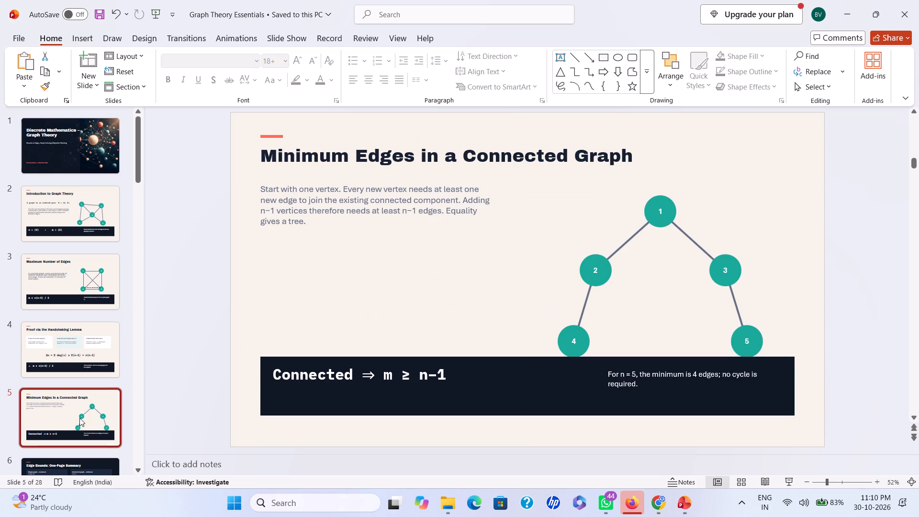
click(291, 205)
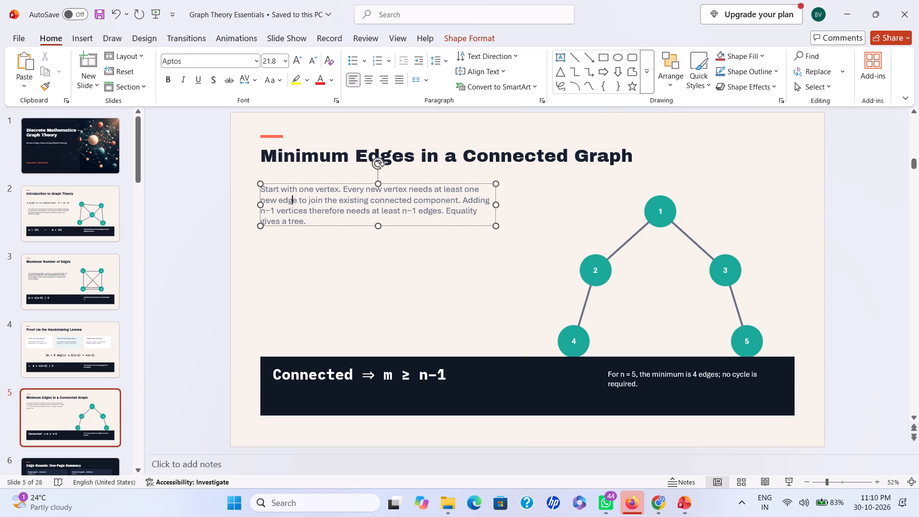
drag(338, 182, 341, 214)
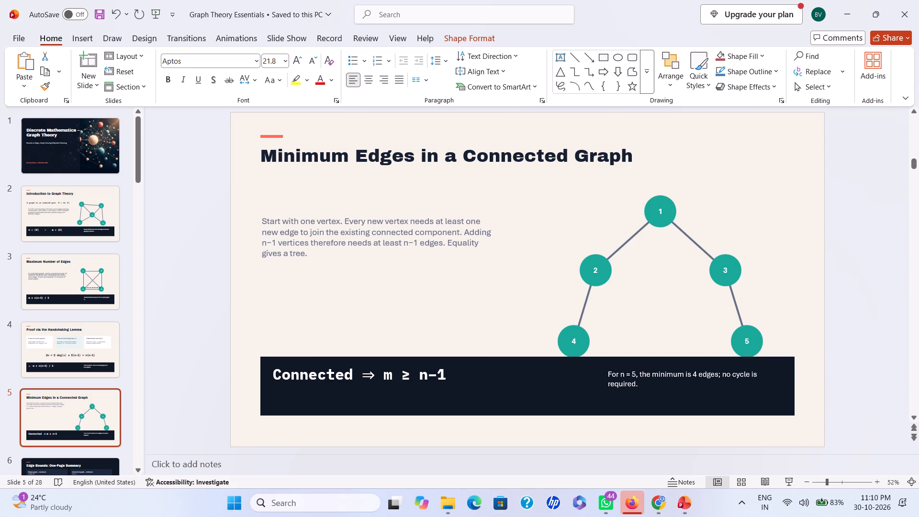
drag(341, 214, 347, 214)
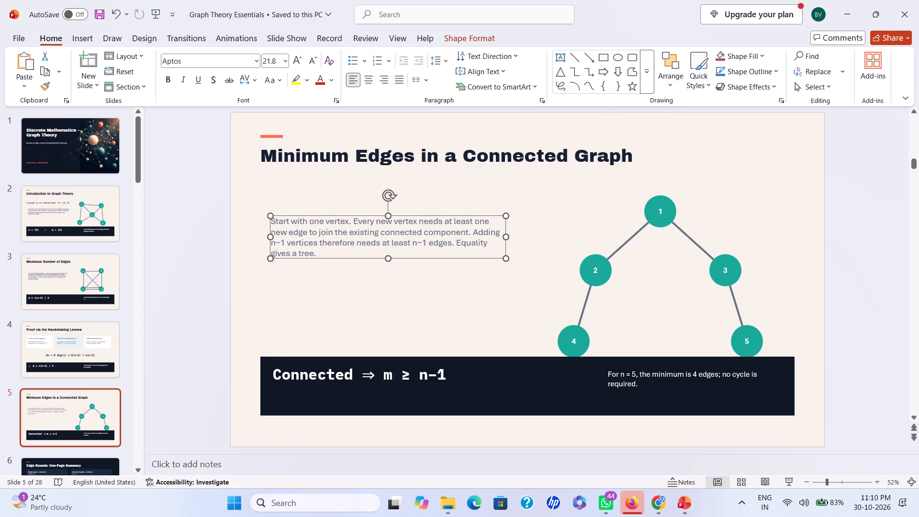
Set the "Start with one vertex" paragraph's font size to 32.
drag(272, 222, 345, 255)
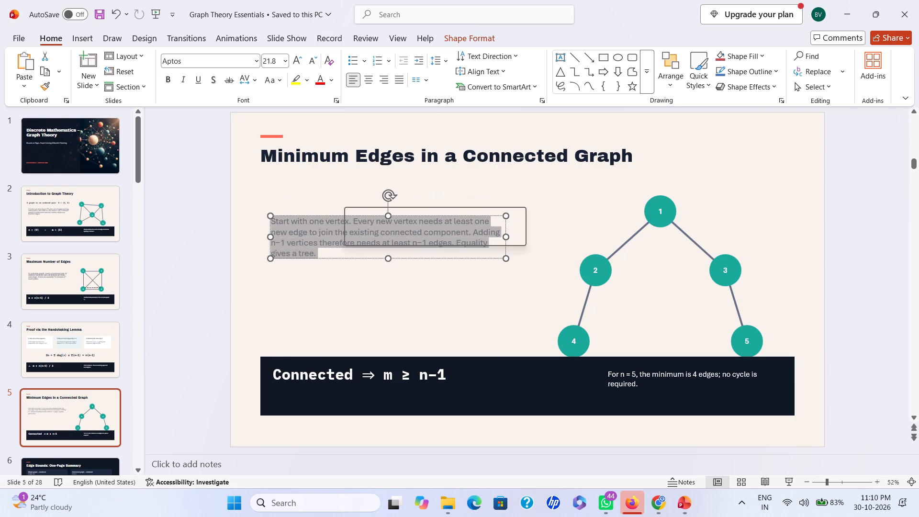
double_click(296, 61)
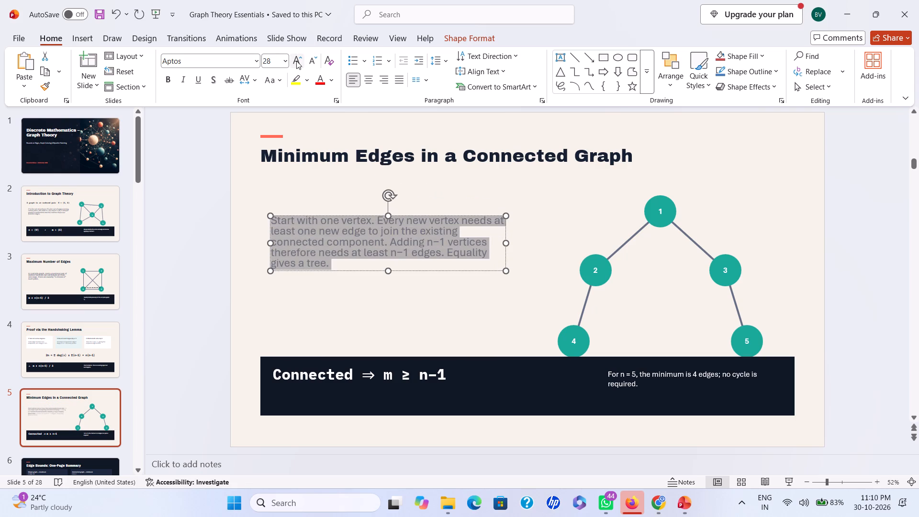
click(296, 61)
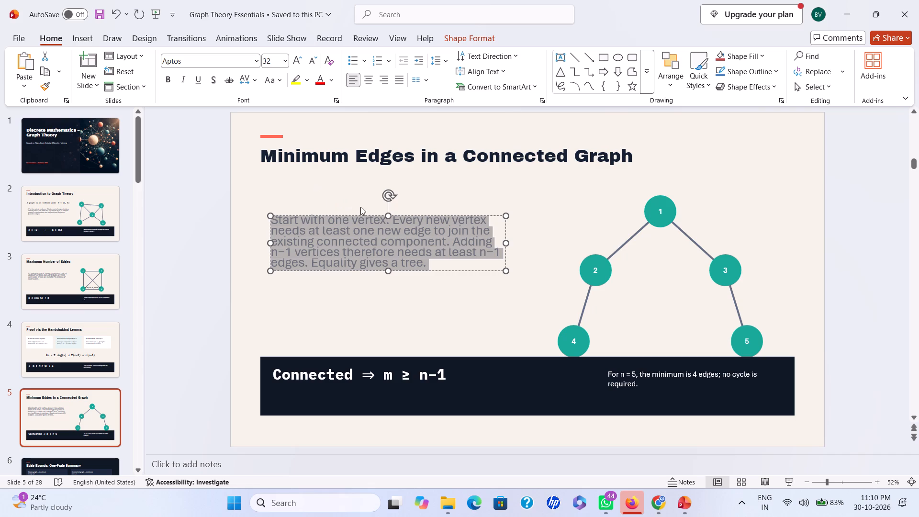
click(314, 192)
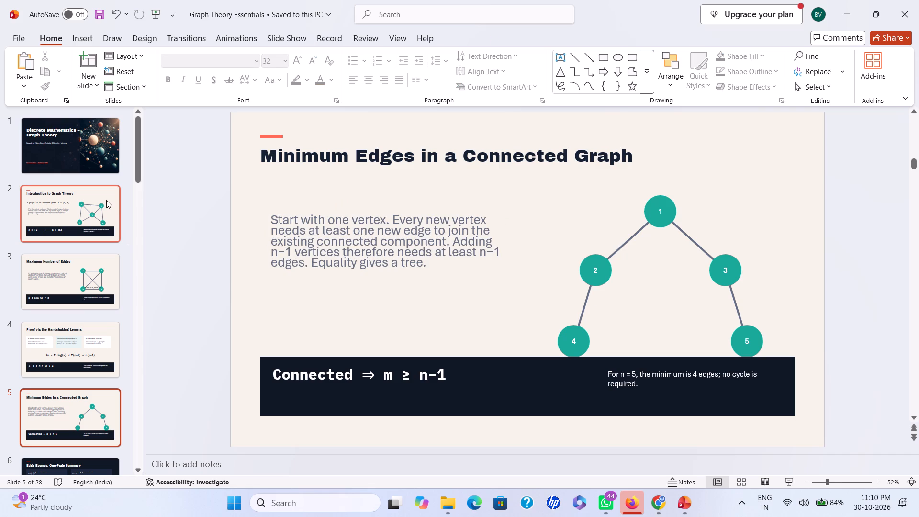
Review the edited slides 3 to 5, the Edge Bounds summary and the Graph Coloring title slide for text size and layout.
click(115, 288)
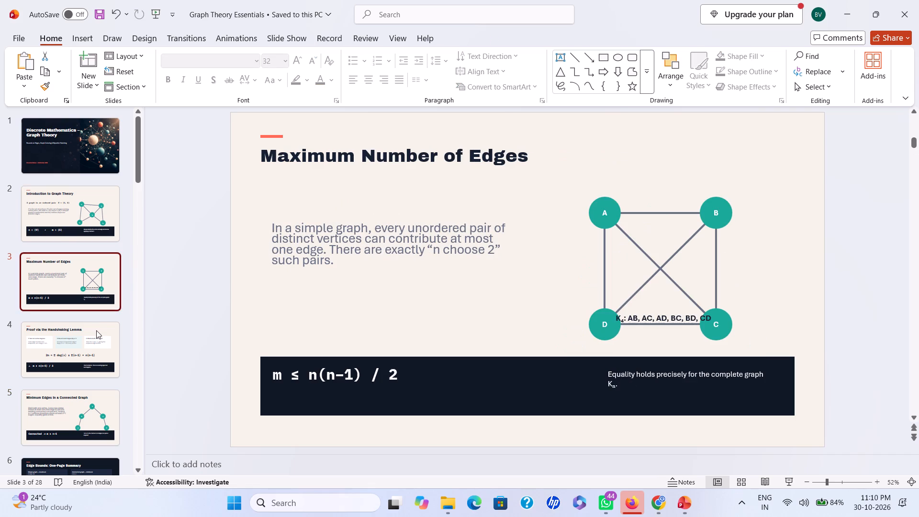
click(96, 330)
scroll(96, 330, down, 1)
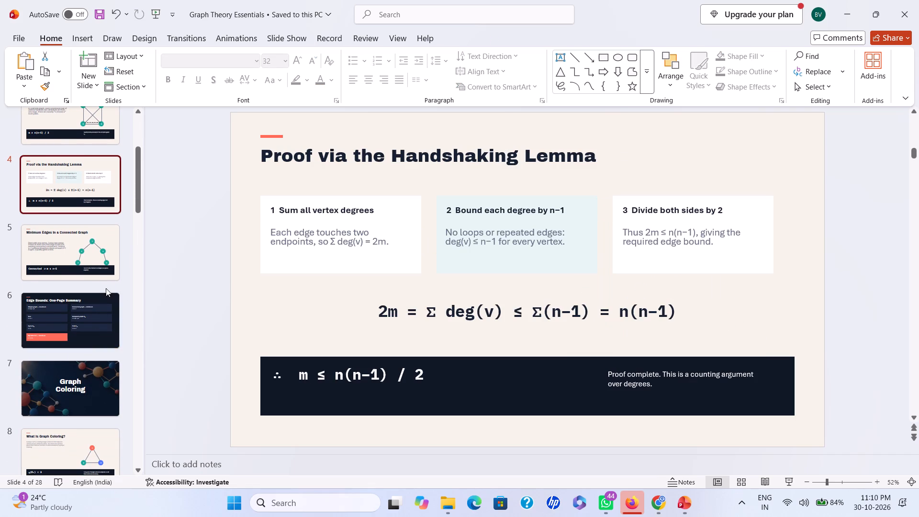
click(78, 252)
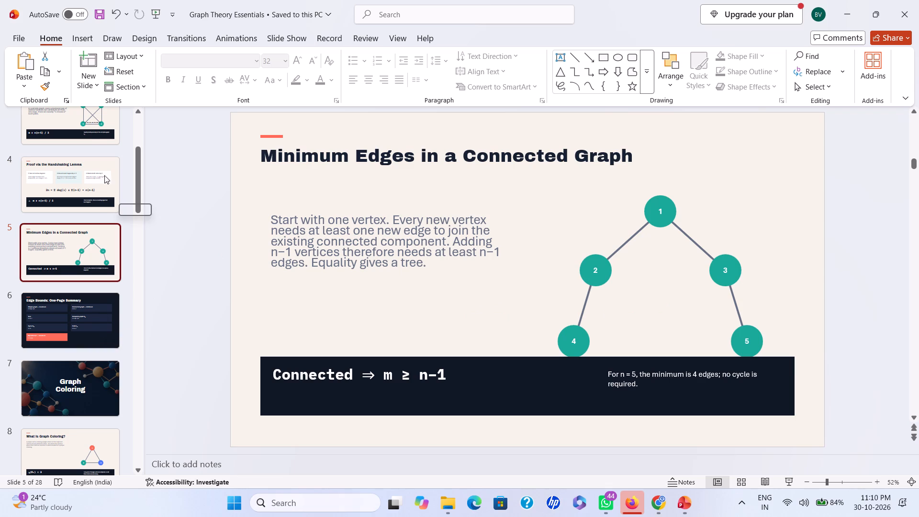
click(88, 137)
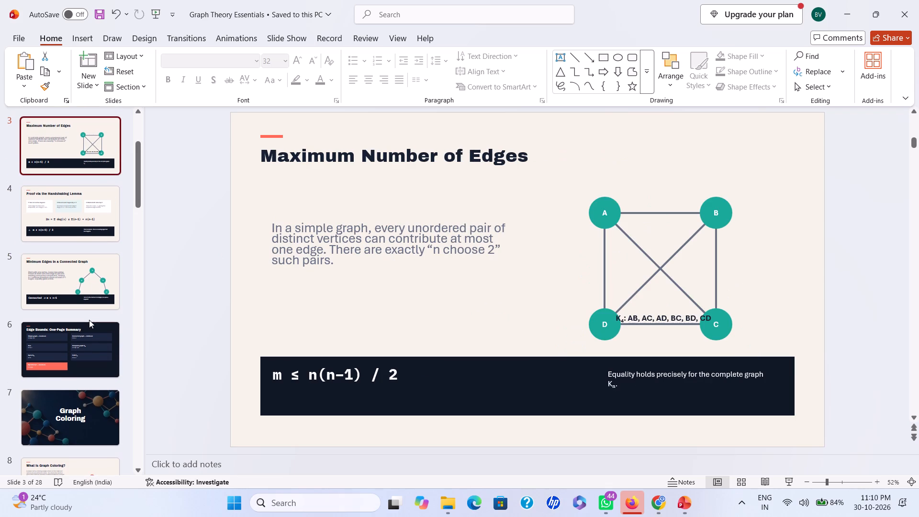
click(90, 348)
scroll(90, 348, down, 1)
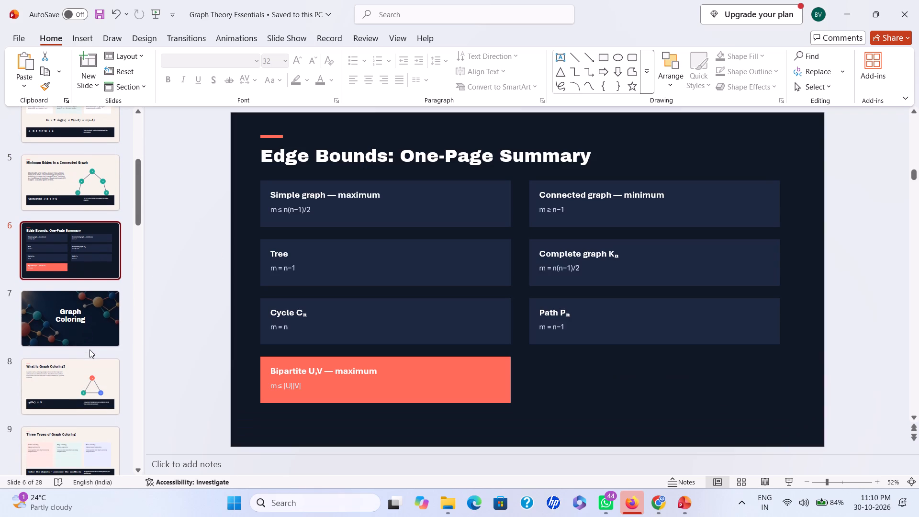
click(85, 315)
scroll(85, 315, down, 1)
On the What is Graph Coloring? slide, move the "A proper vertex coloring" paragraph down and slightly right.
click(85, 315)
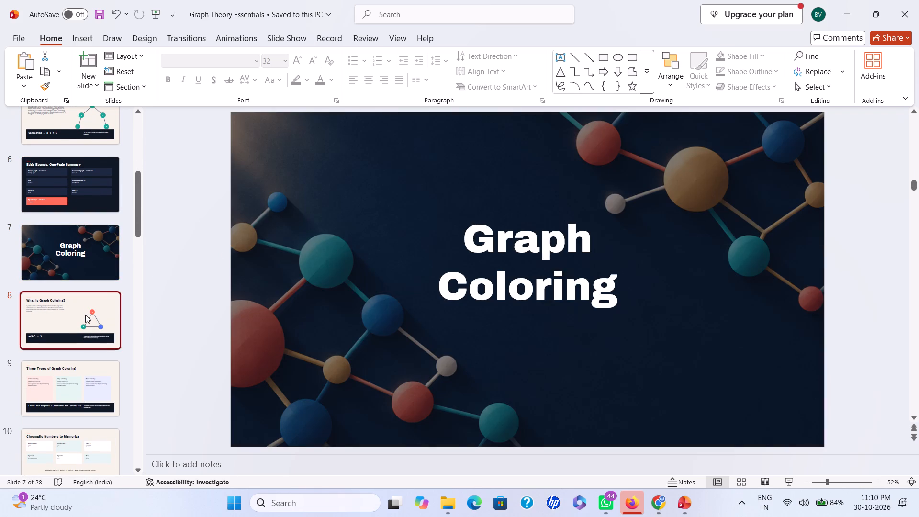
click(351, 201)
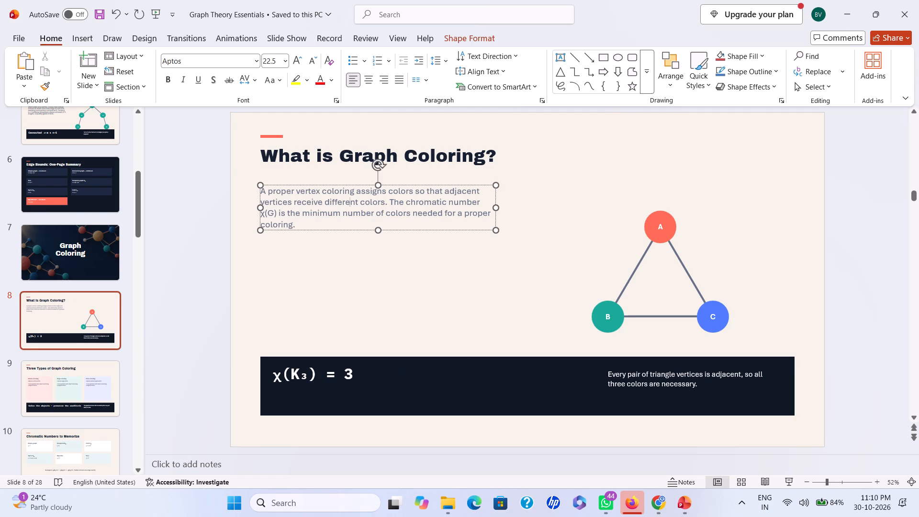
drag(331, 184, 336, 224)
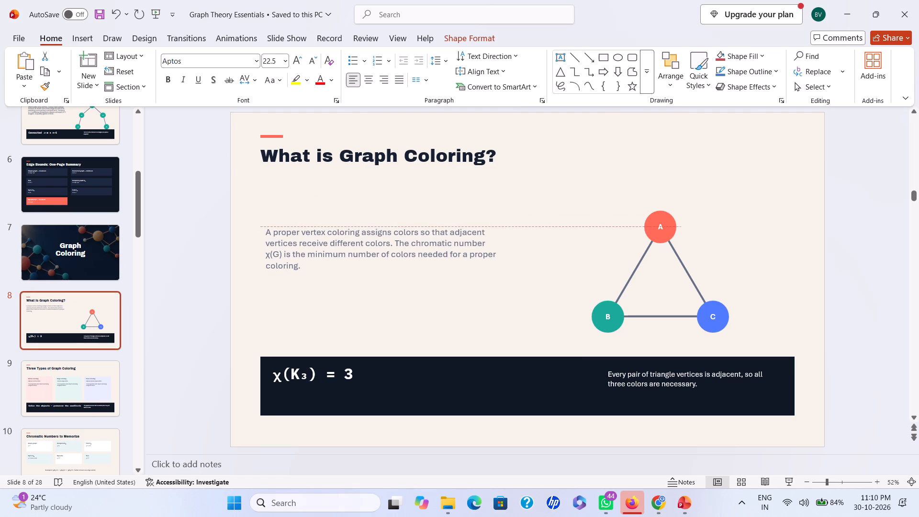
drag(336, 224, 336, 214)
Set the "A proper vertex coloring" paragraph's font size to 32.
triple_click(309, 250)
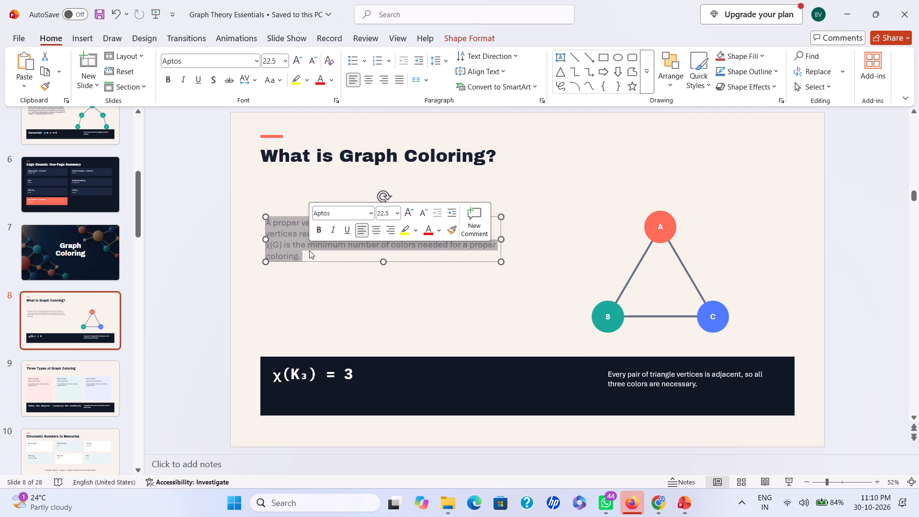
double_click(292, 62)
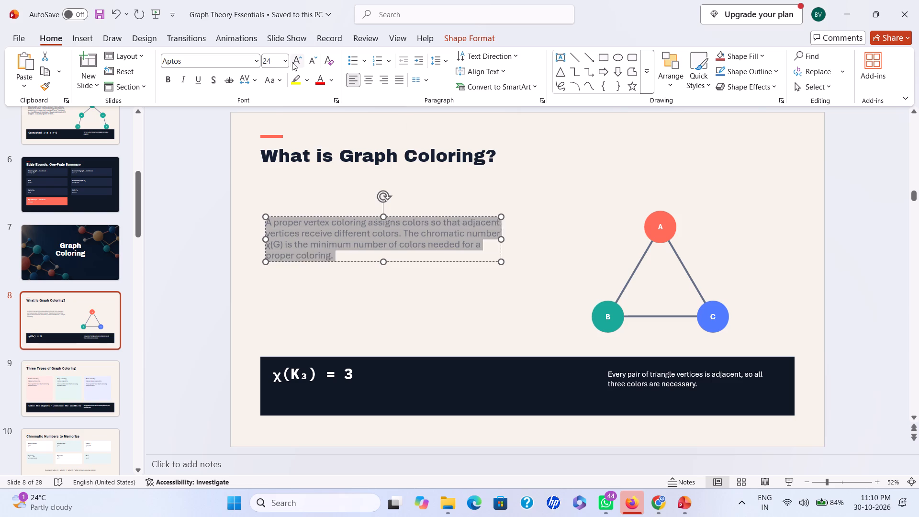
click(292, 62)
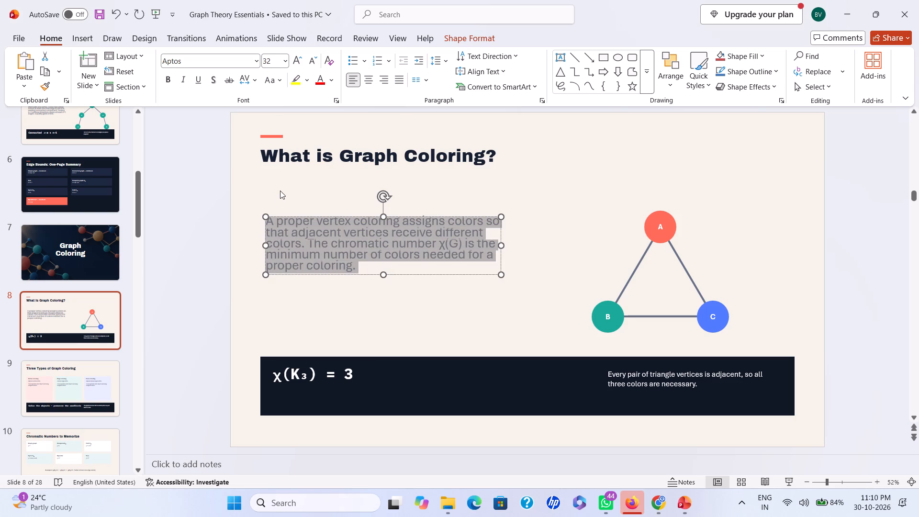
On the Three Types of Graph Coloring slide, set the Vertex coloring card's description text to font size 24.
click(278, 195)
scroll(94, 291, down, 1)
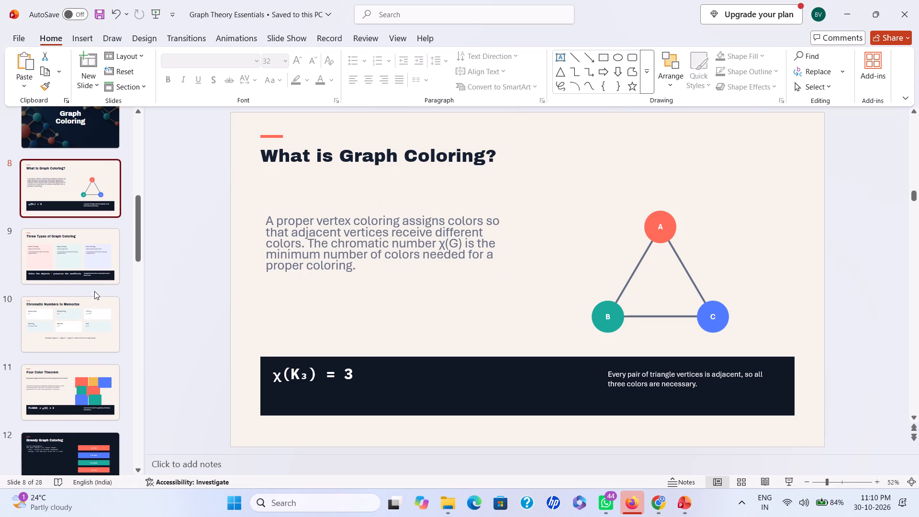
click(92, 253)
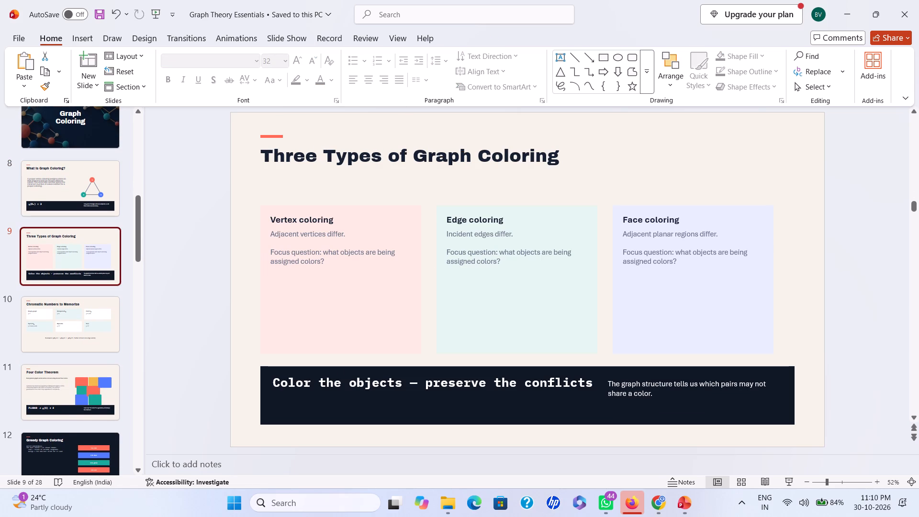
drag(273, 236, 333, 275)
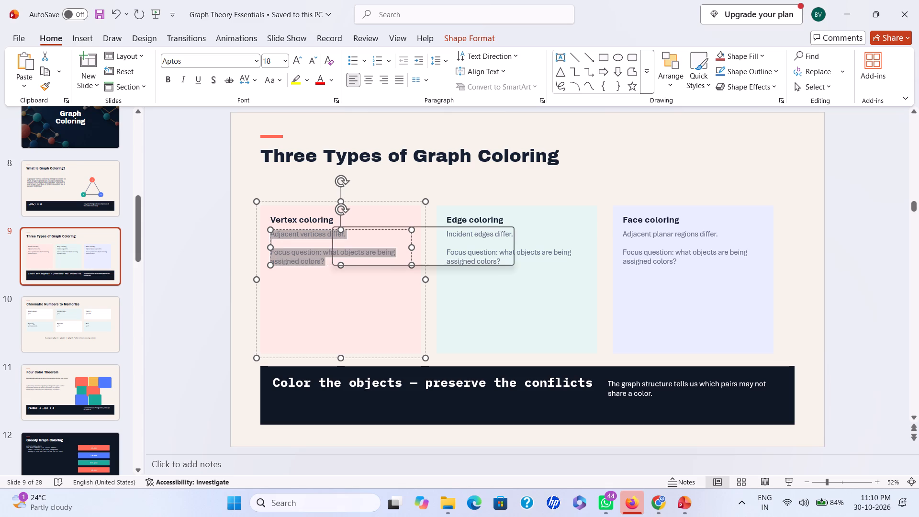
double_click(298, 63)
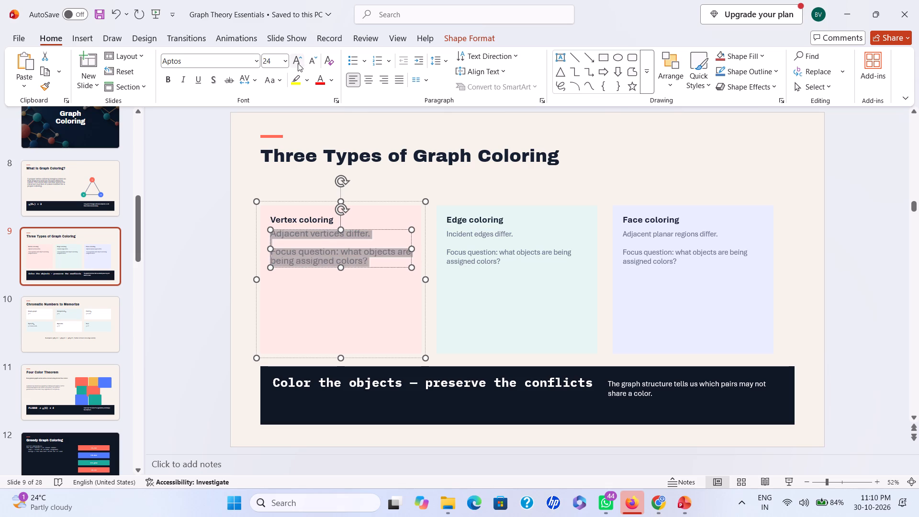
Set the Edge coloring card's description text to font size 24.
click(458, 229)
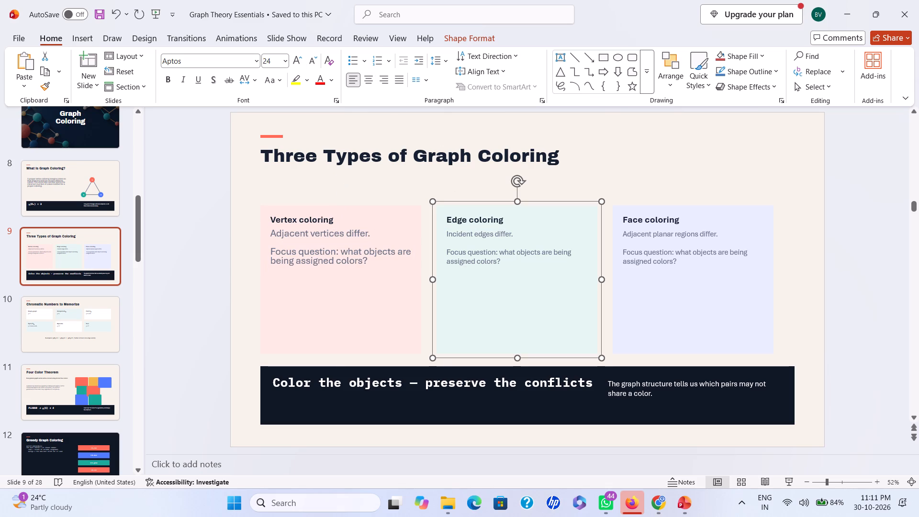
double_click(458, 235)
triple_click(458, 235)
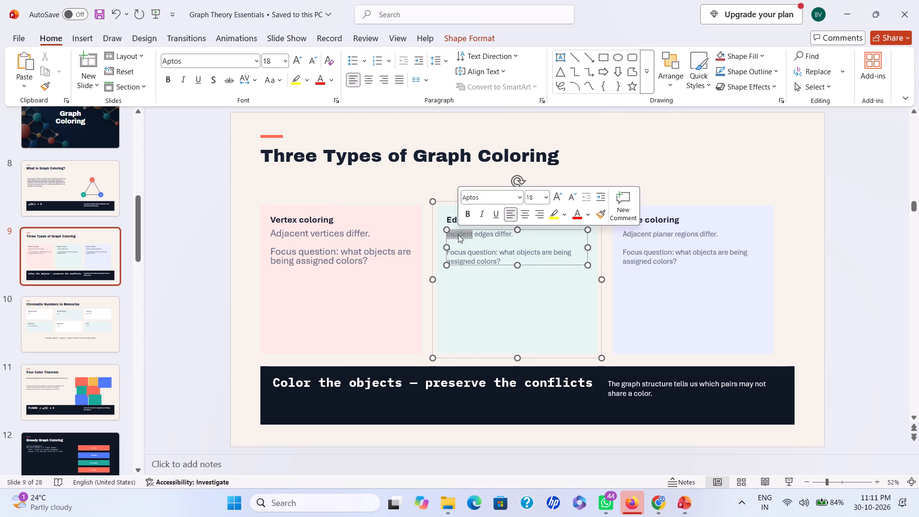
triple_click(464, 247)
click(464, 247)
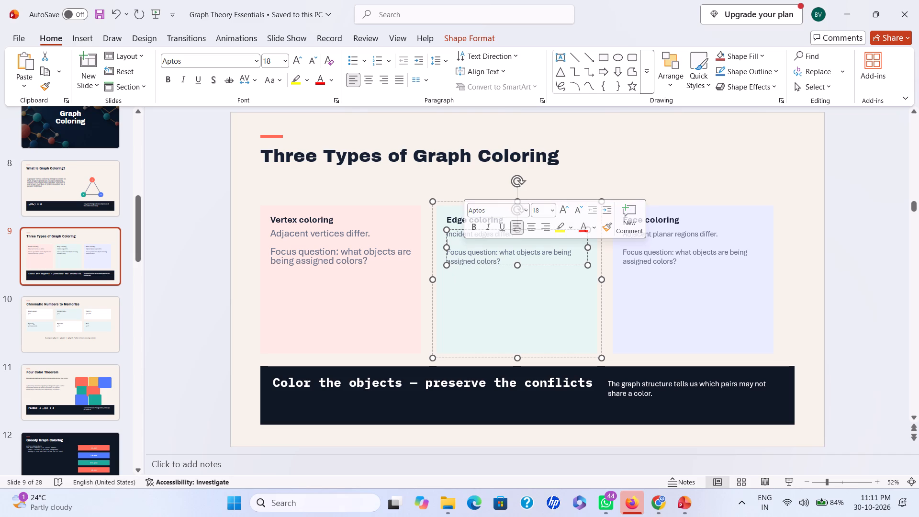
drag(448, 236, 517, 276)
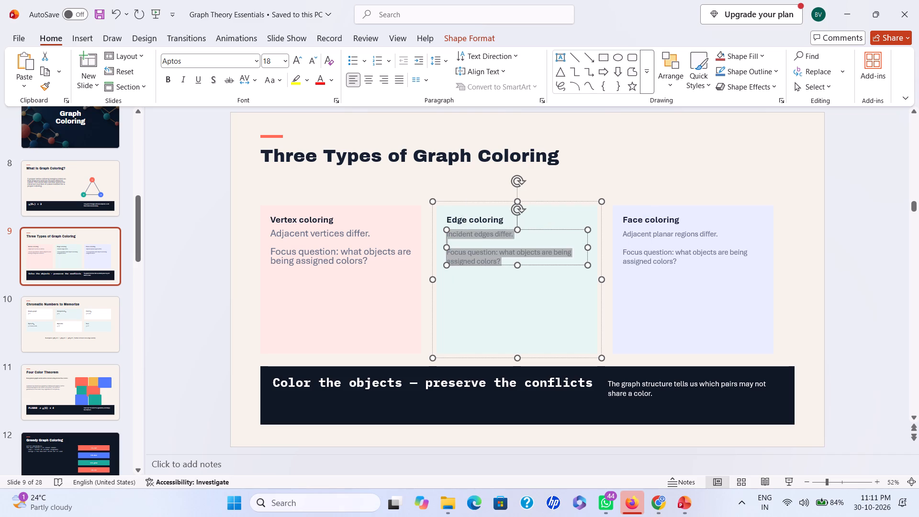
drag(517, 276, 518, 276)
double_click(303, 64)
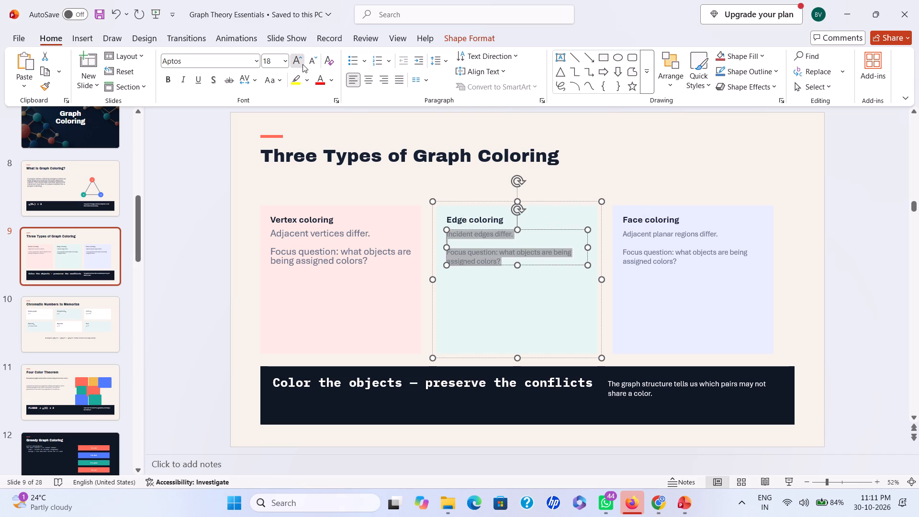
click(303, 64)
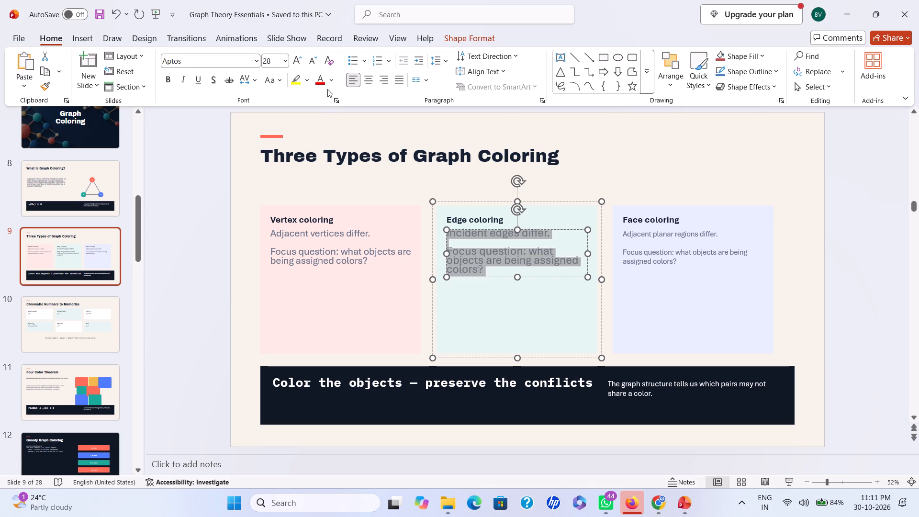
click(313, 67)
Set the Face coloring card's description text to font size 24.
click(338, 244)
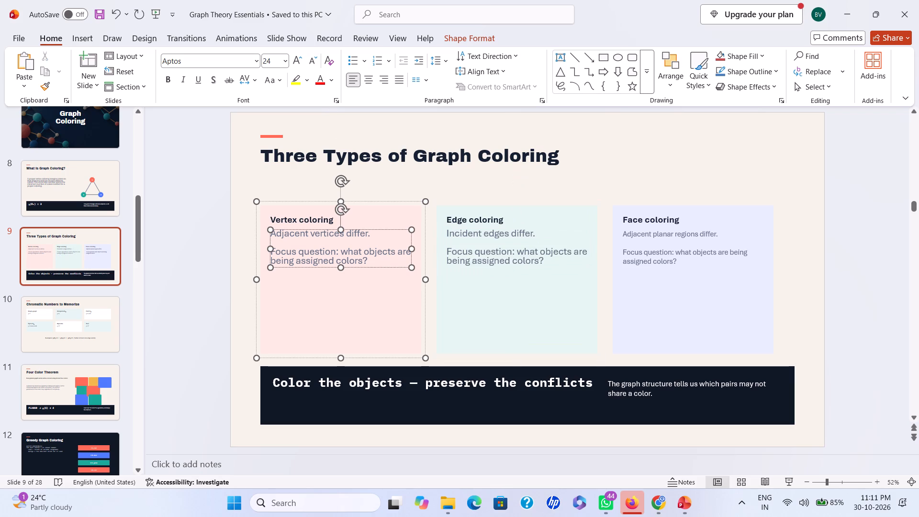
click(683, 251)
drag(624, 235, 732, 265)
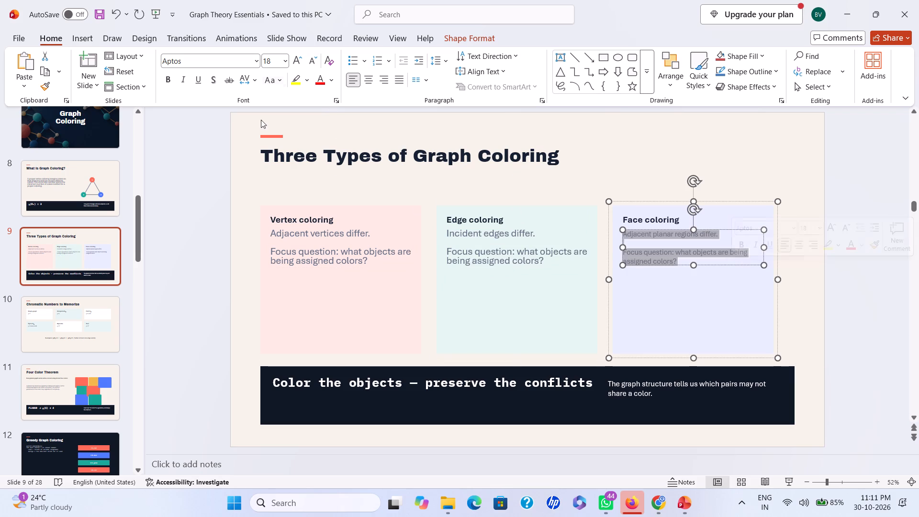
click(291, 60)
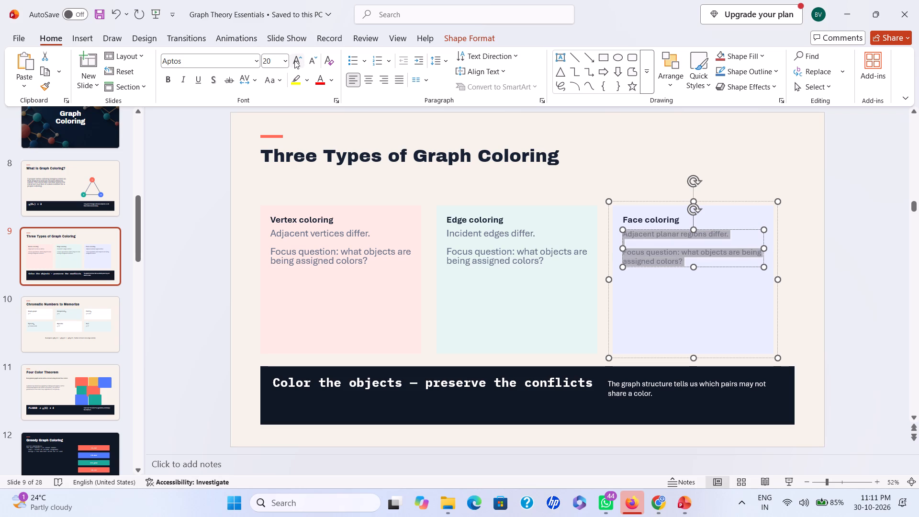
click(294, 60)
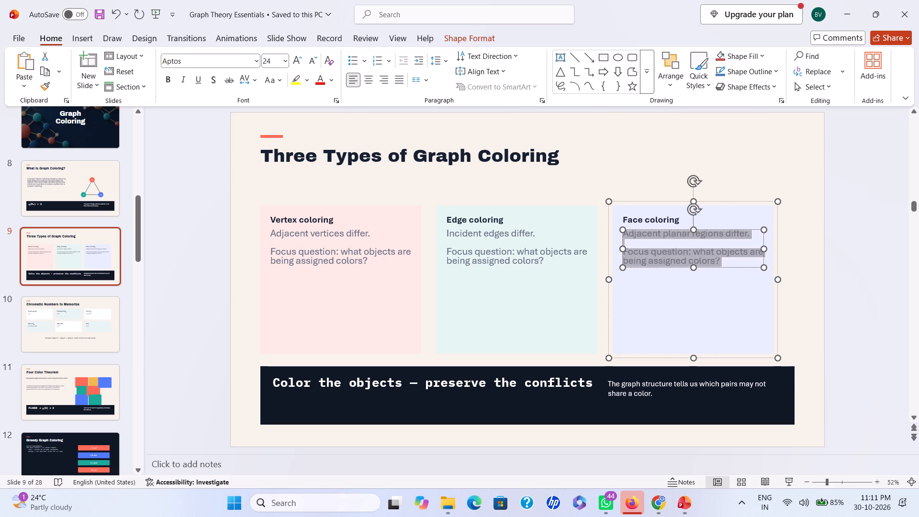
click(529, 291)
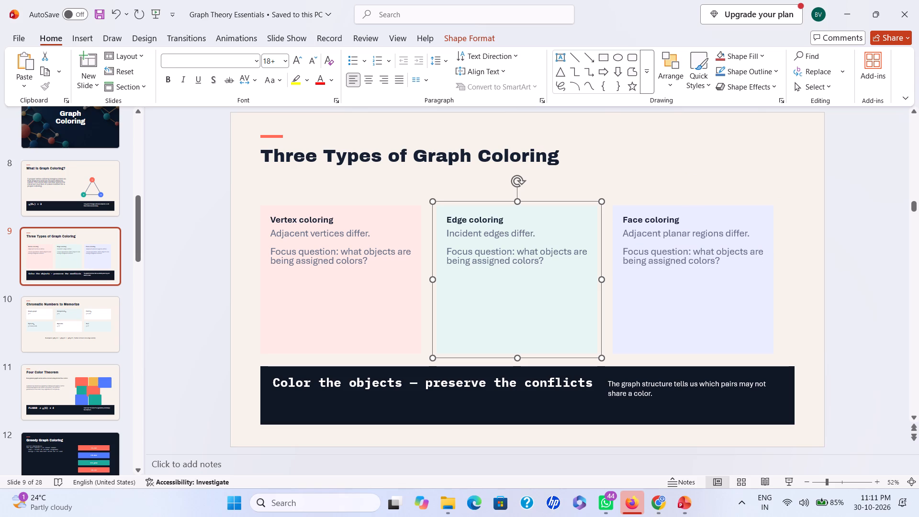
On the Four Color Theorem slide, set the "A planar map becomes a graph" paragraph's font size to 32.
click(60, 321)
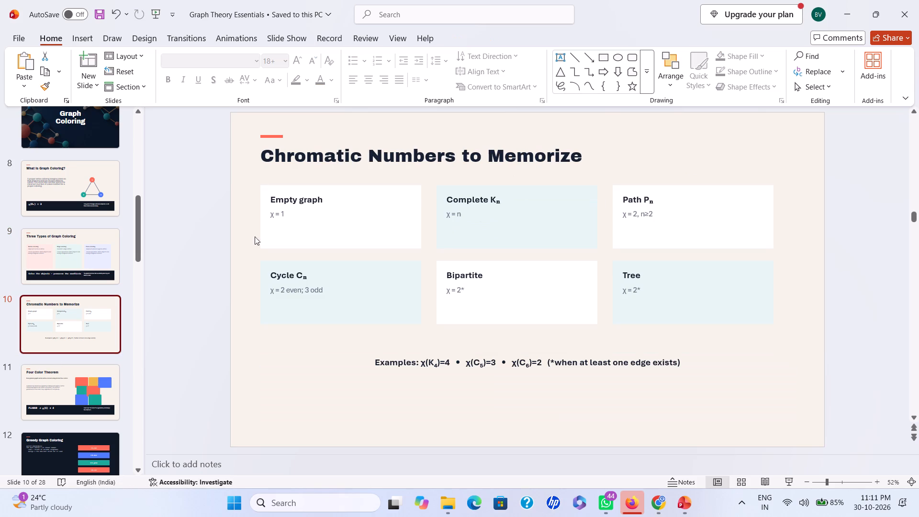
click(59, 315)
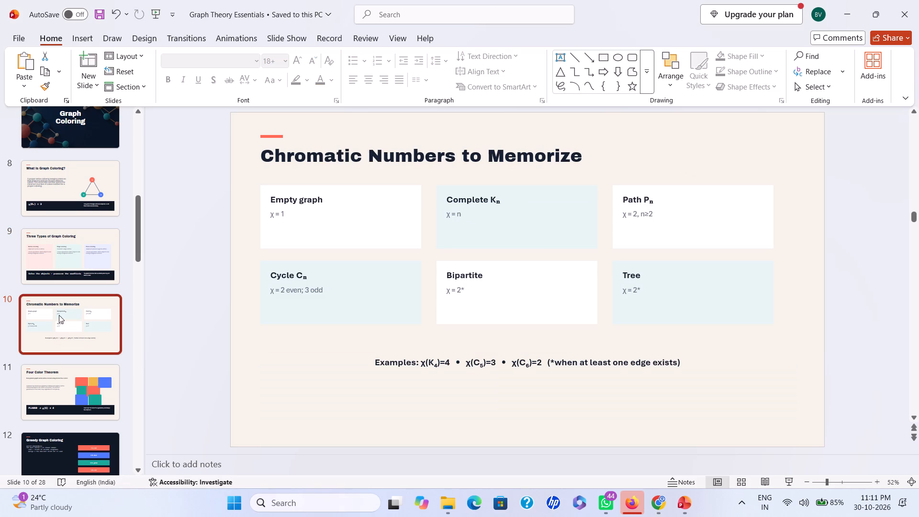
scroll(59, 315, down, 1)
click(53, 347)
scroll(53, 347, down, 1)
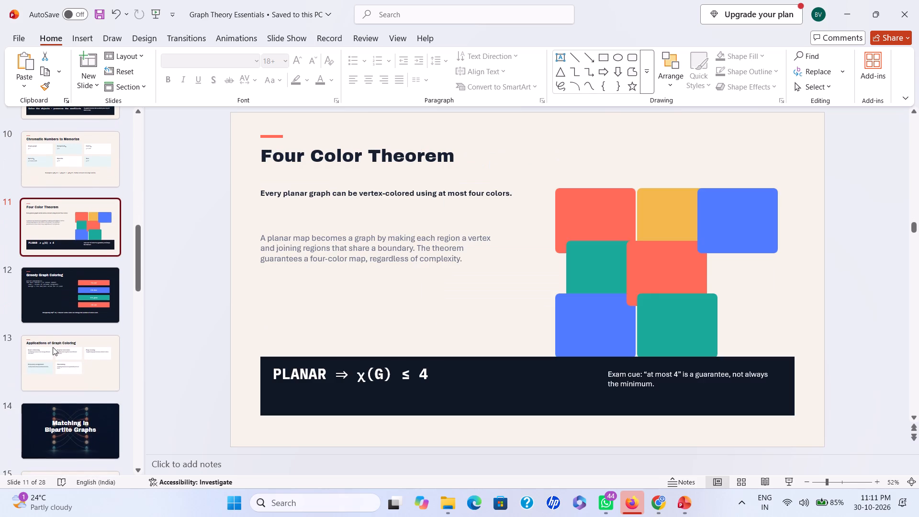
drag(261, 237, 439, 250)
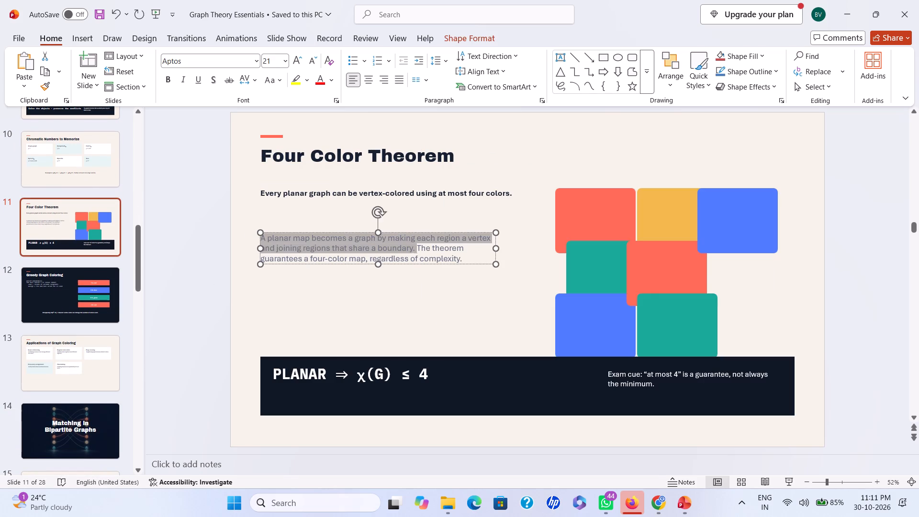
drag(439, 250, 479, 259)
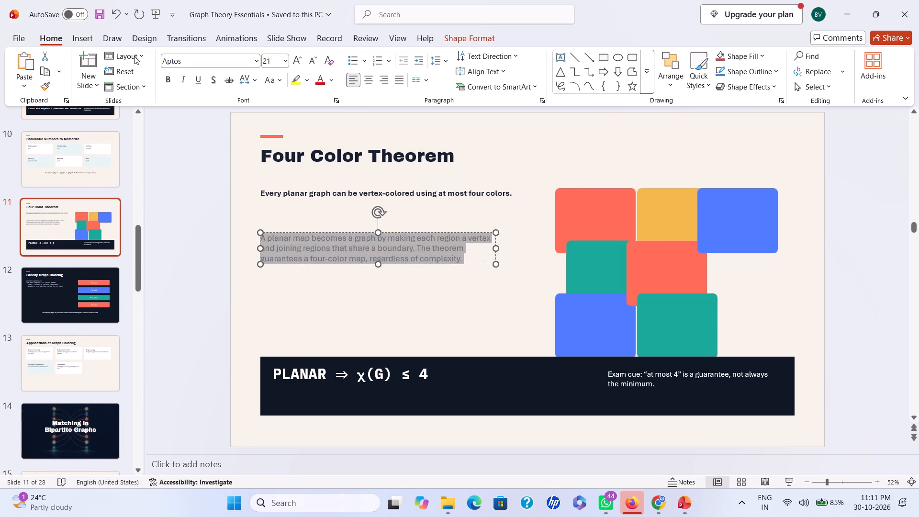
double_click(302, 62)
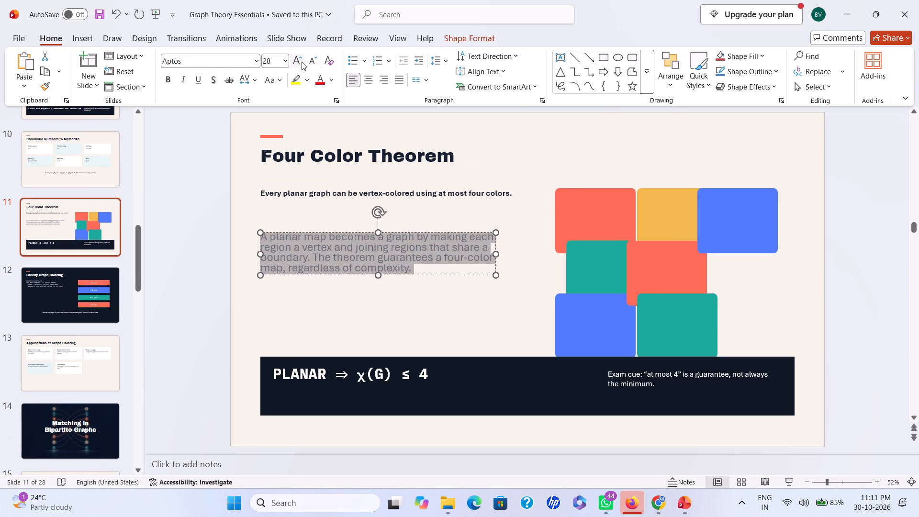
click(302, 62)
Increase the font size of the bold "Every planar graph can be vertex-colored" sentence on the Four Color Theorem slide by three increments.
scroll(98, 301, down, 1)
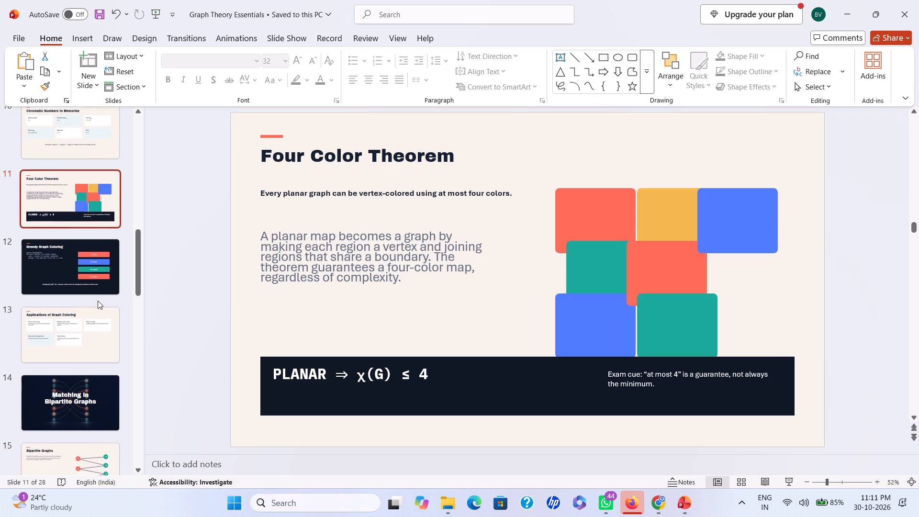
scroll(98, 301, down, 1)
click(90, 317)
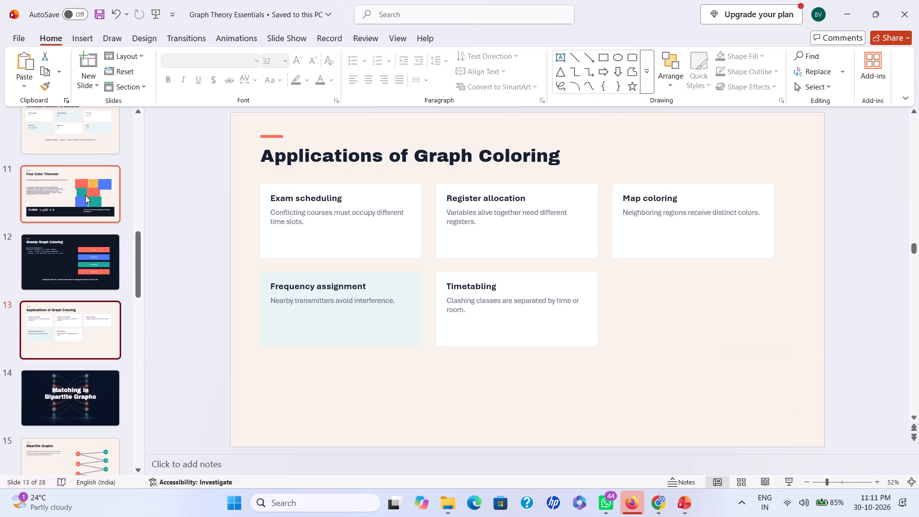
click(85, 195)
double_click(261, 193)
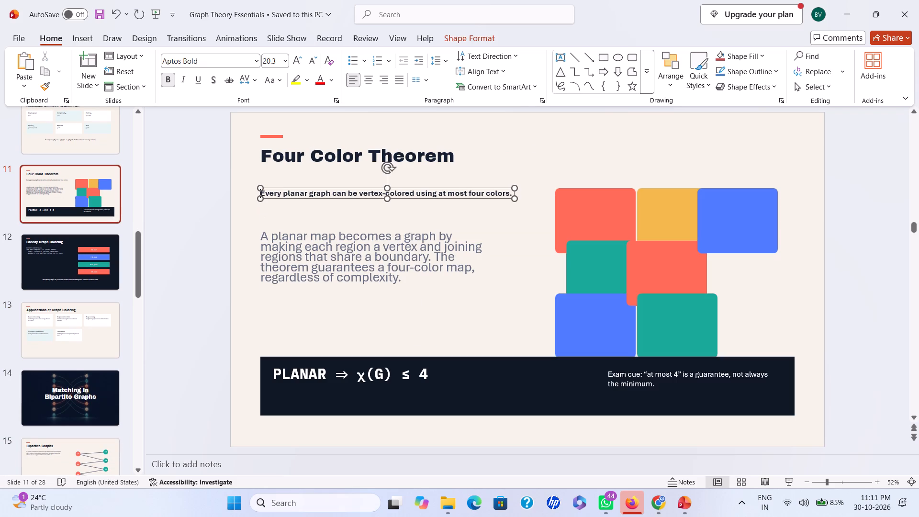
double_click(261, 193)
double_click(263, 193)
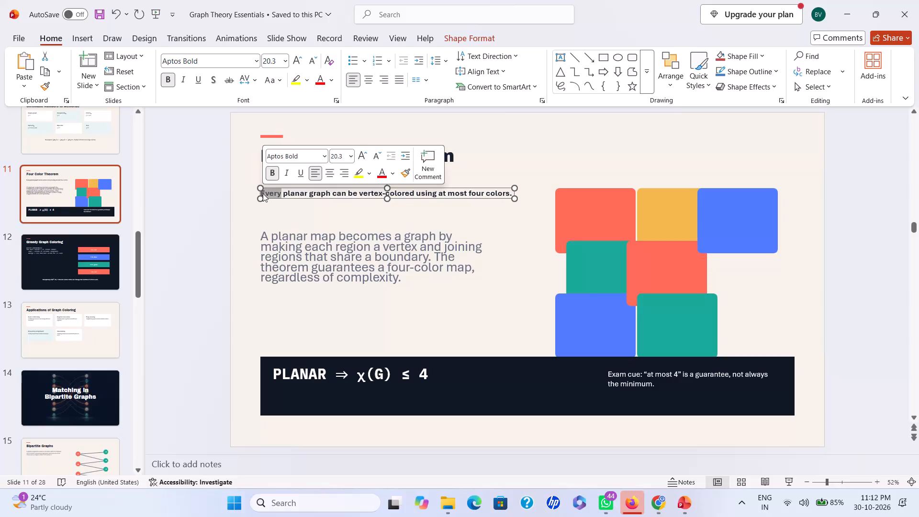
triple_click(263, 193)
click(263, 193)
double_click(263, 193)
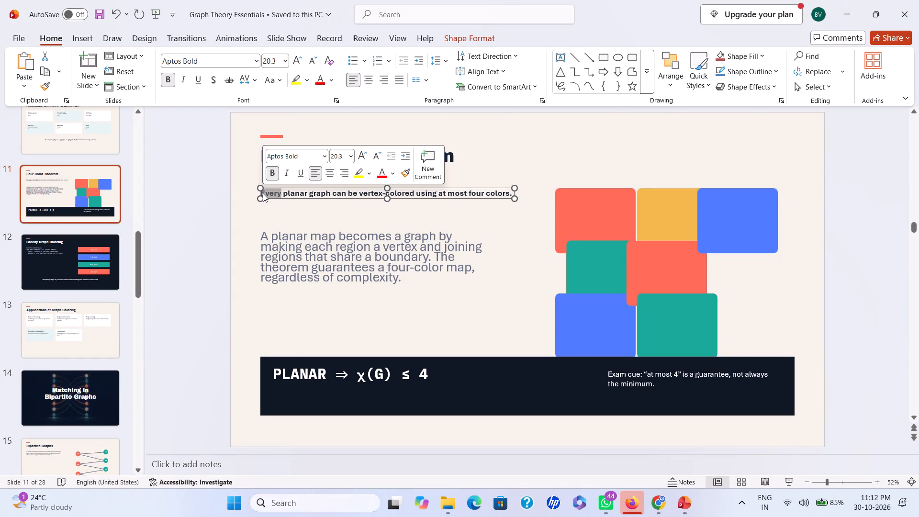
click(263, 193)
double_click(263, 193)
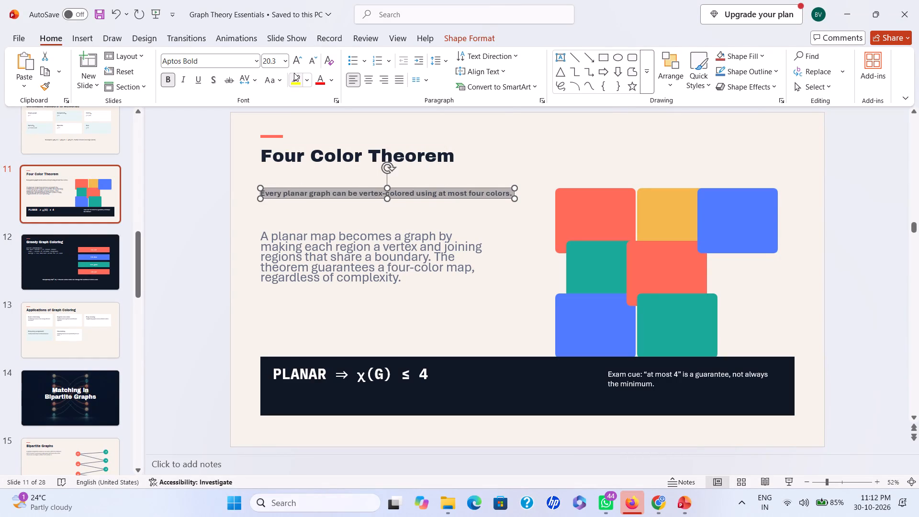
double_click(301, 56)
click(301, 56)
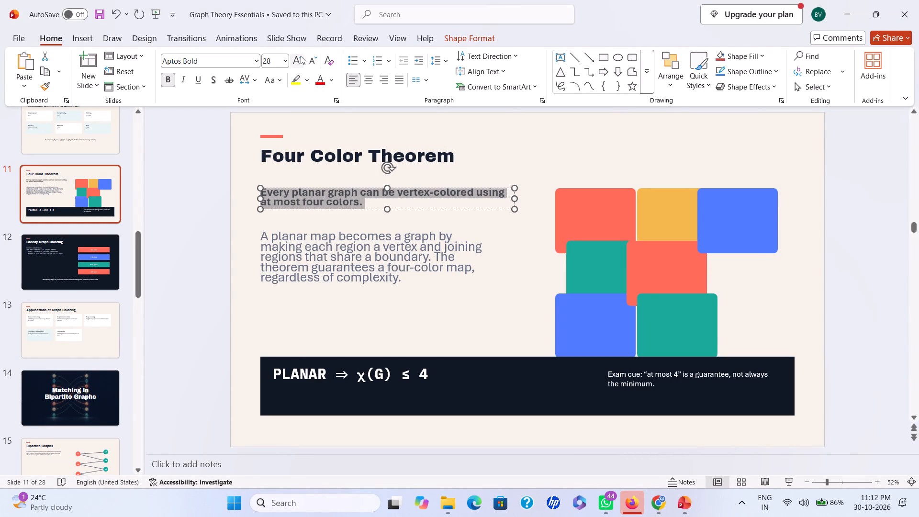
click(281, 380)
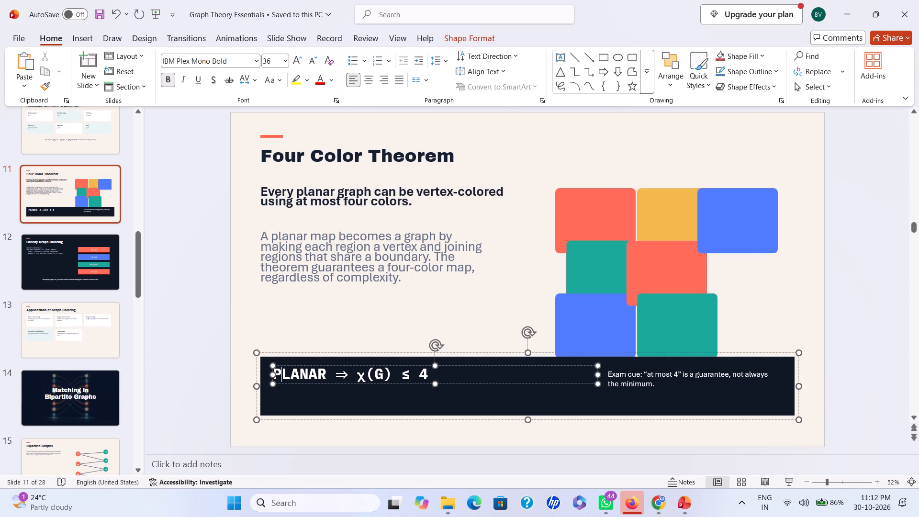
On the Applications of Graph Coloring slide, set the Exam scheduling card's description text to font size 24.
click(68, 315)
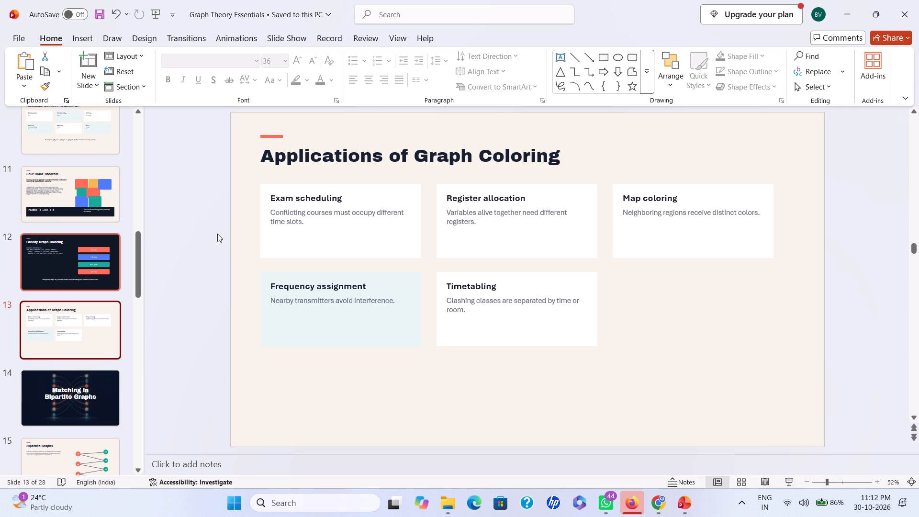
drag(272, 212, 287, 217)
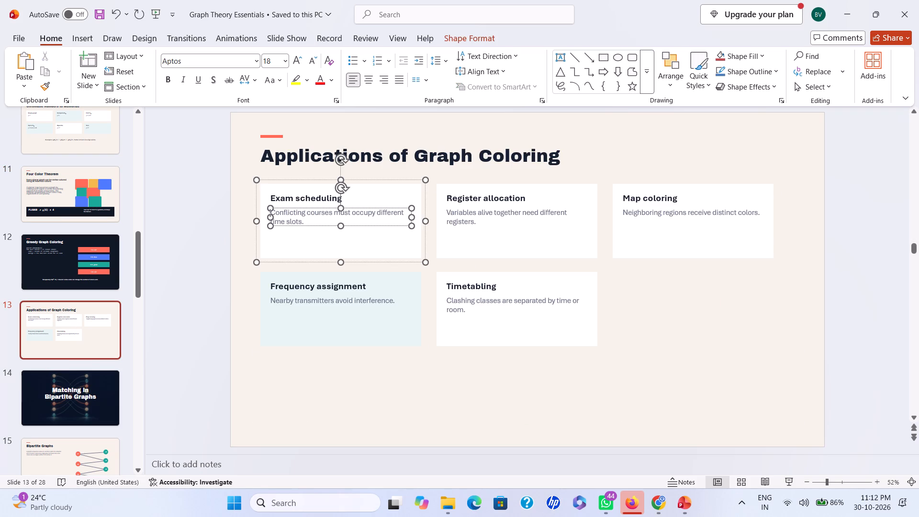
drag(287, 217, 466, 269)
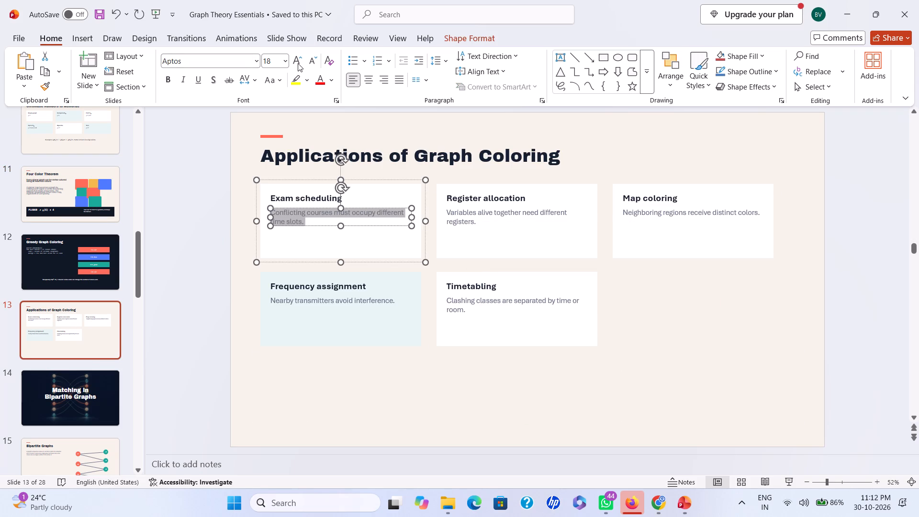
double_click(295, 62)
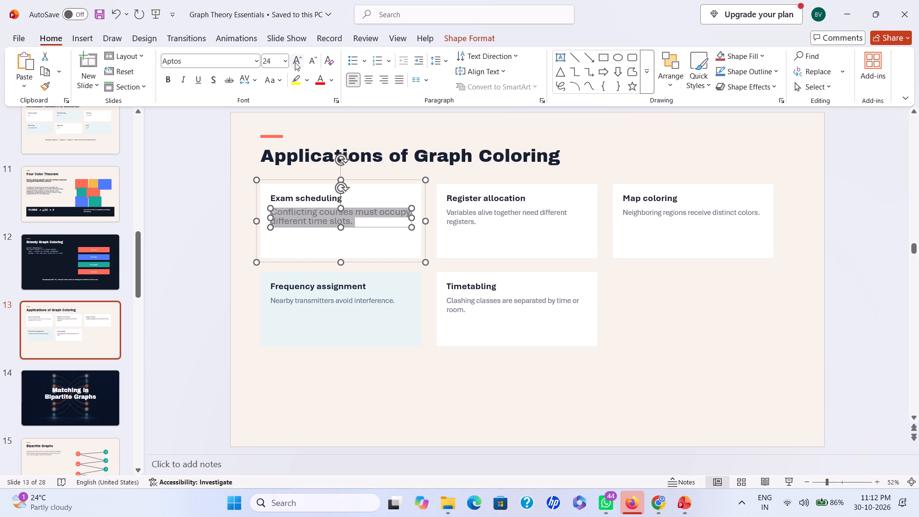
click(295, 62)
click(308, 60)
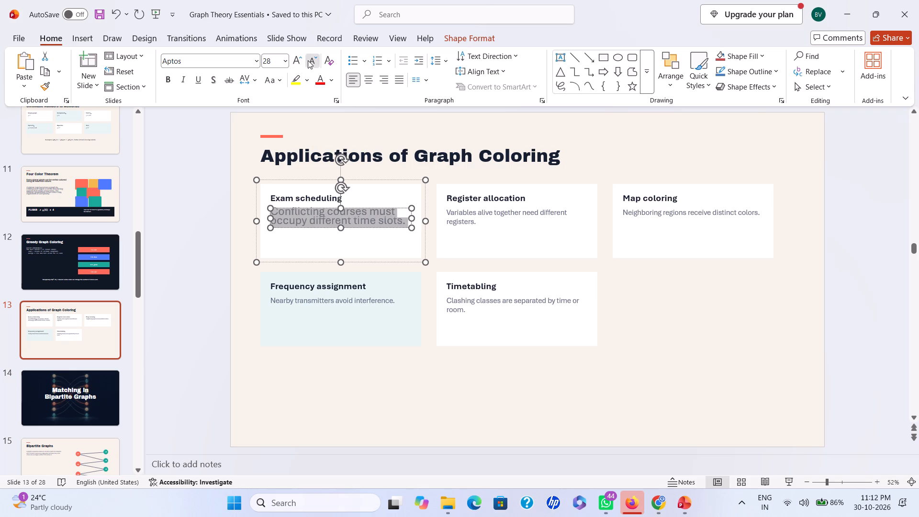
On the Applications of Graph Coloring slide, set the Register allocation card's description text to font size 24.
double_click(449, 213)
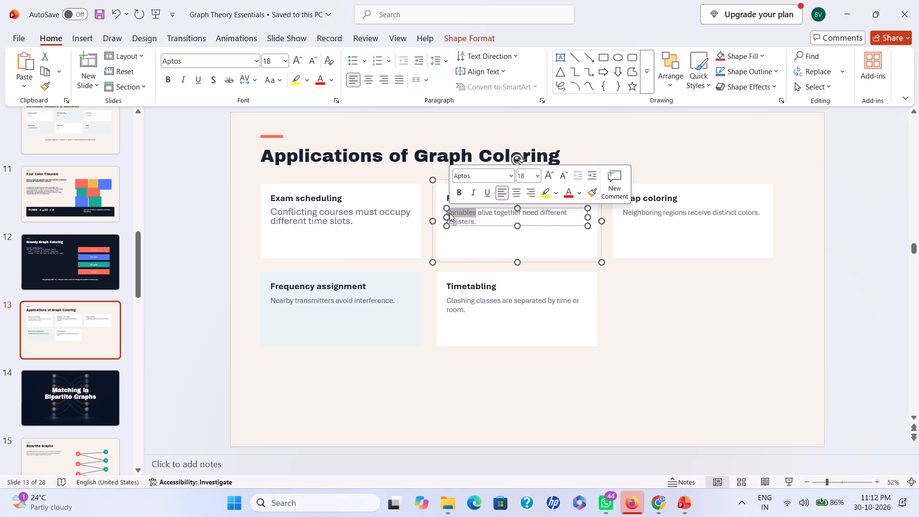
double_click(449, 213)
triple_click(449, 213)
click(449, 213)
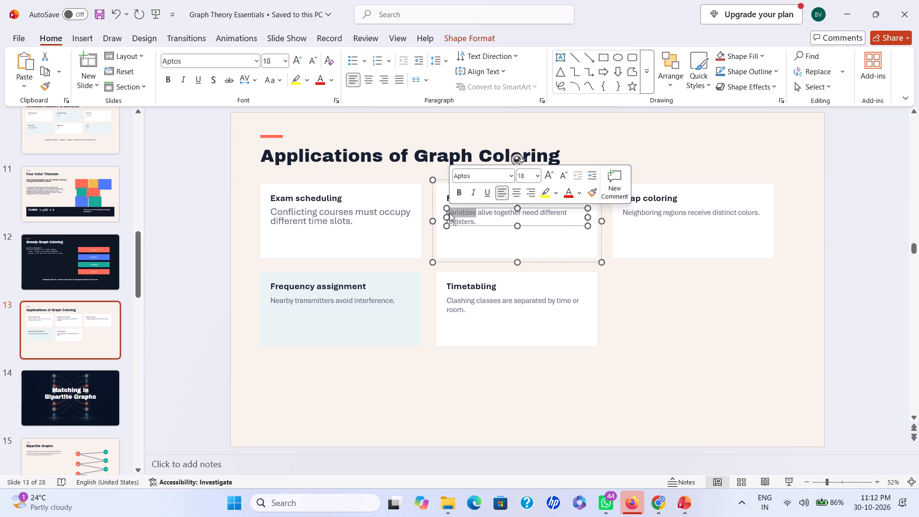
double_click(449, 213)
drag(480, 222, 443, 213)
double_click(295, 64)
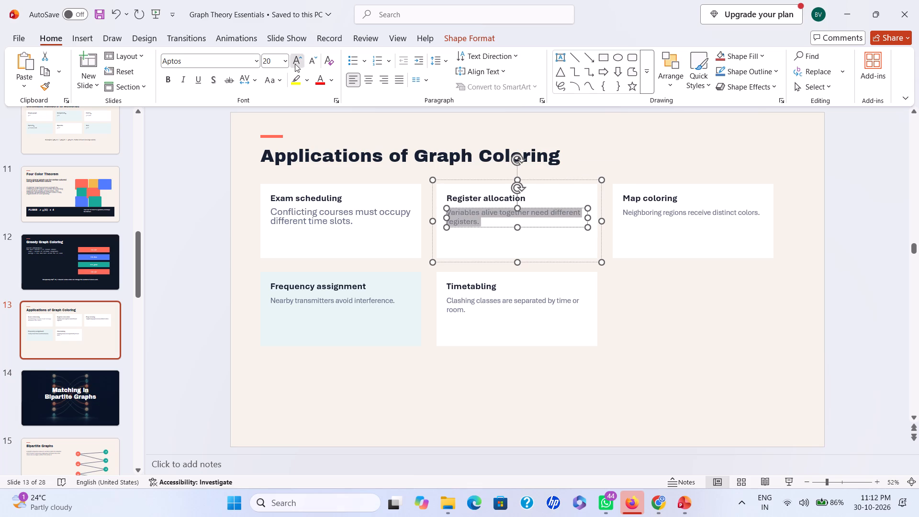
Set the description texts of the Map coloring, Frequency assignment and Timetabling cards to font size 24.
triple_click(631, 215)
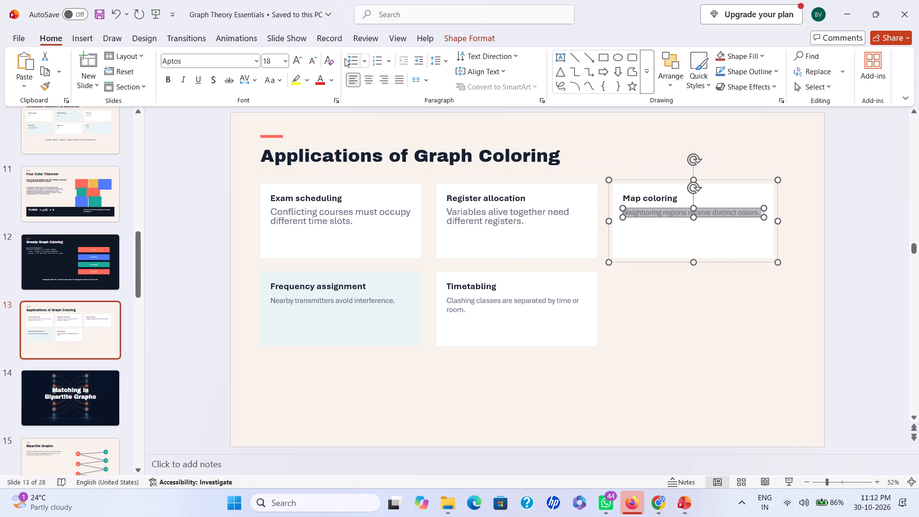
double_click(298, 56)
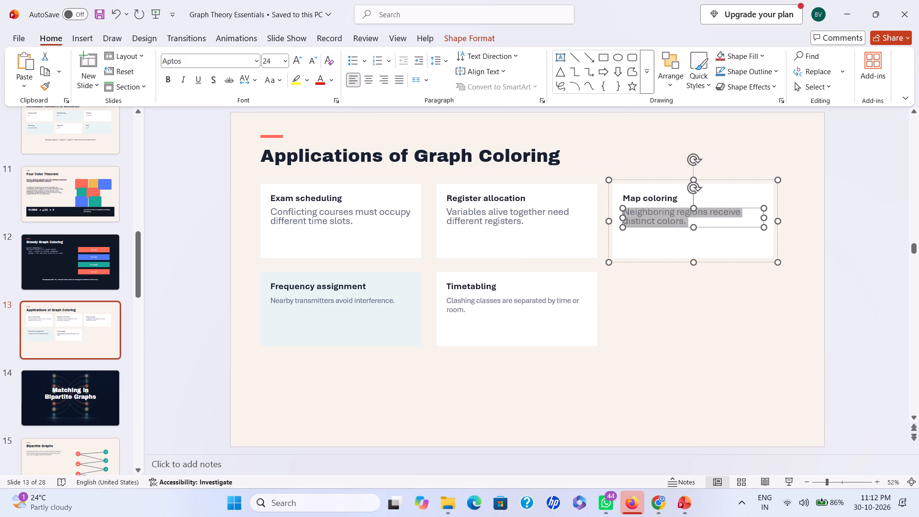
triple_click(332, 303)
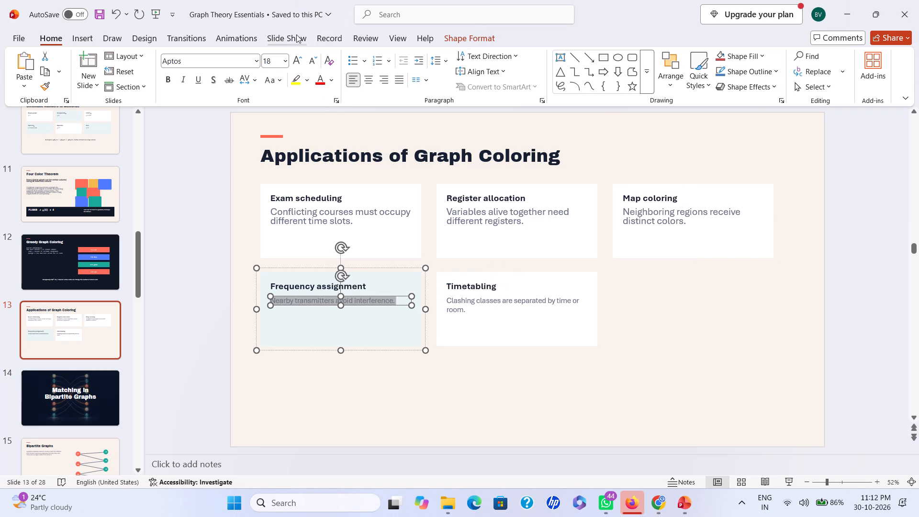
double_click(296, 58)
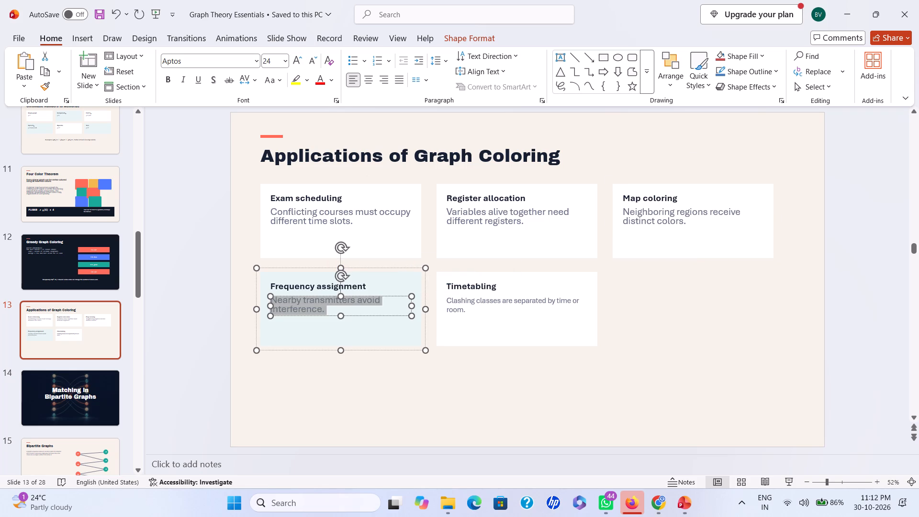
double_click(462, 301)
triple_click(462, 301)
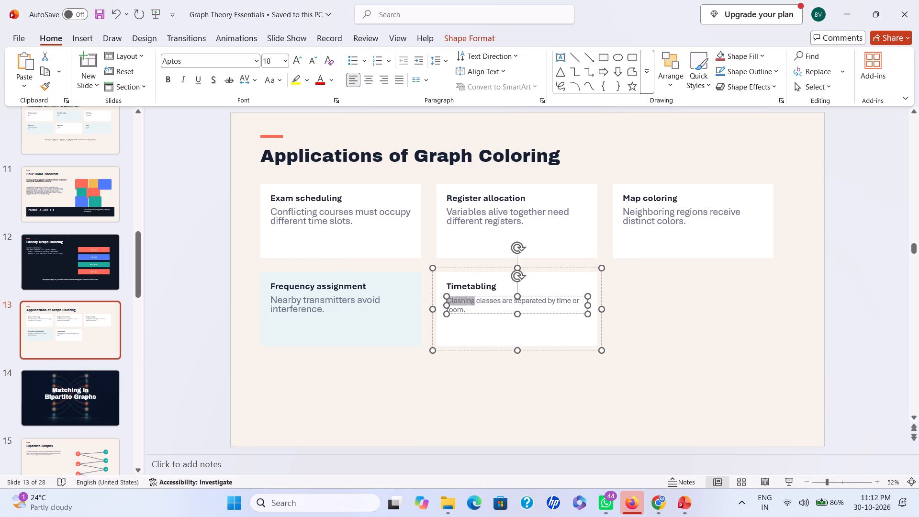
double_click(294, 60)
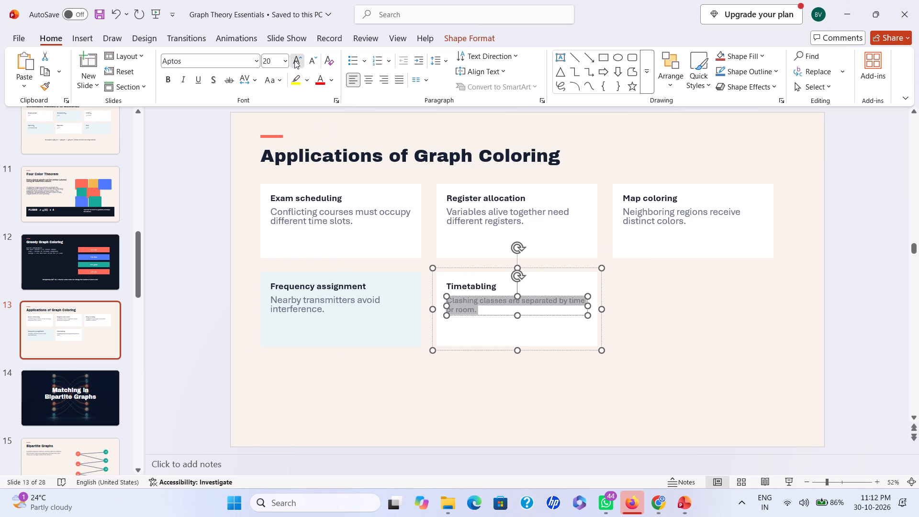
click(372, 379)
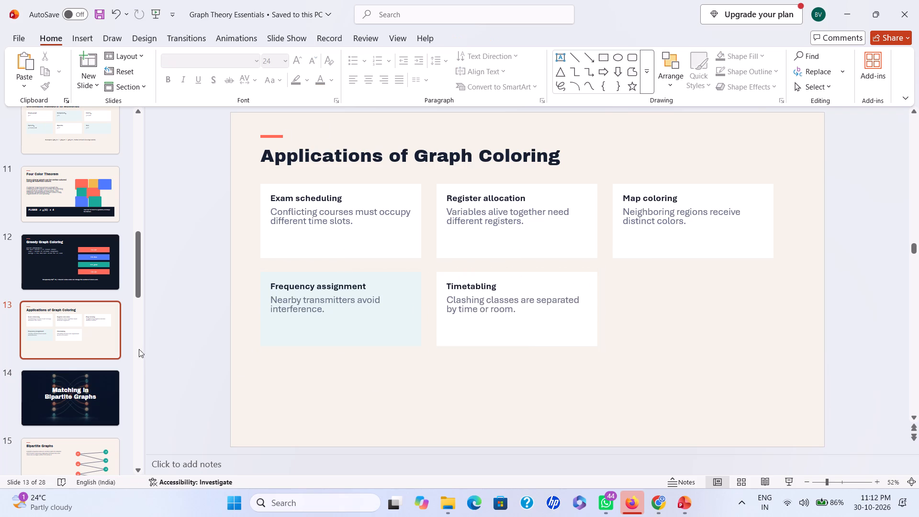
On the Bipartite Graphs slide, set the "A graph is bipartite" paragraph to font size 32 and move it down, away from the title.
click(90, 399)
scroll(90, 399, down, 1)
click(90, 399)
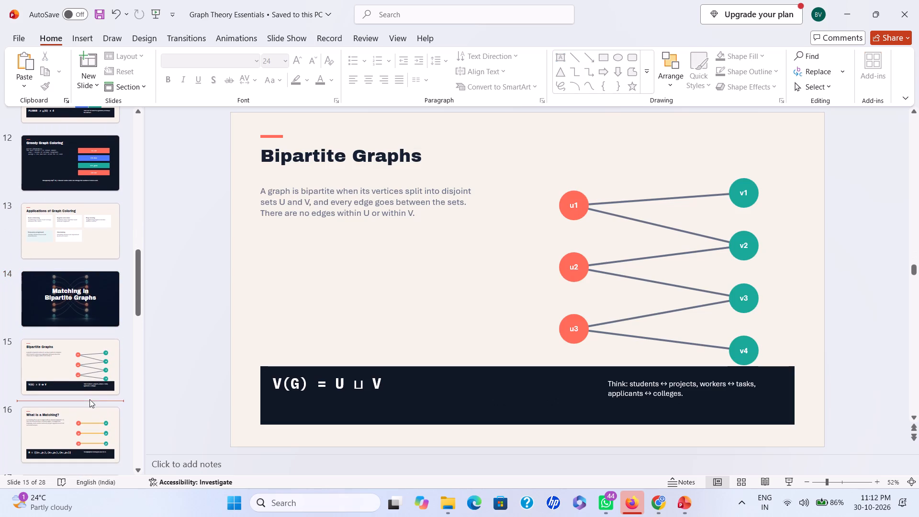
click(96, 374)
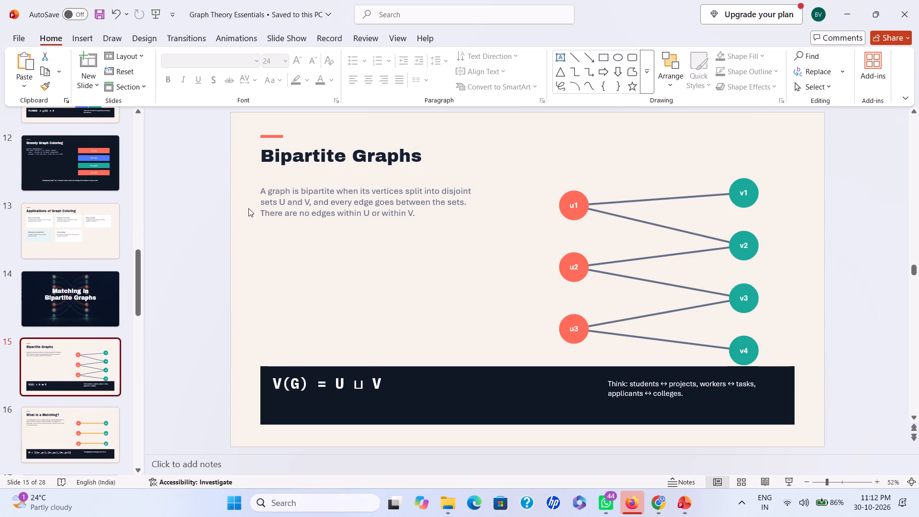
click(268, 205)
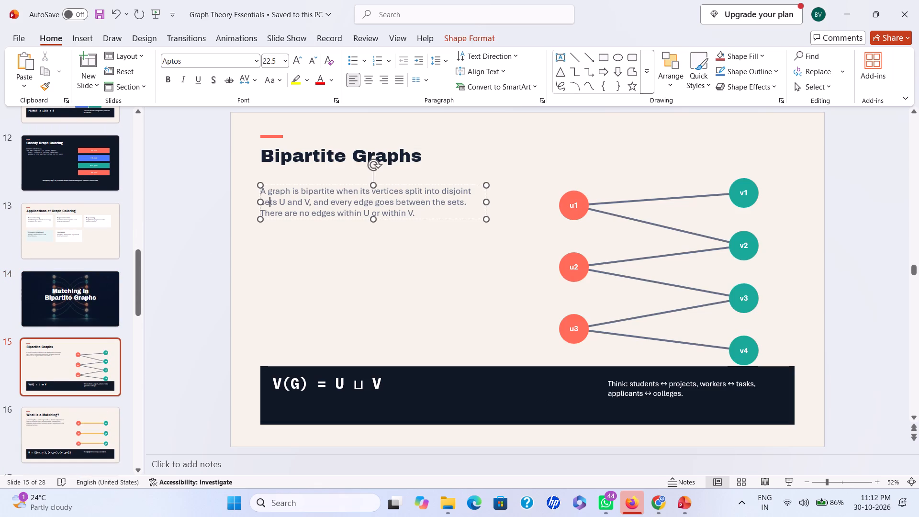
drag(262, 192, 432, 216)
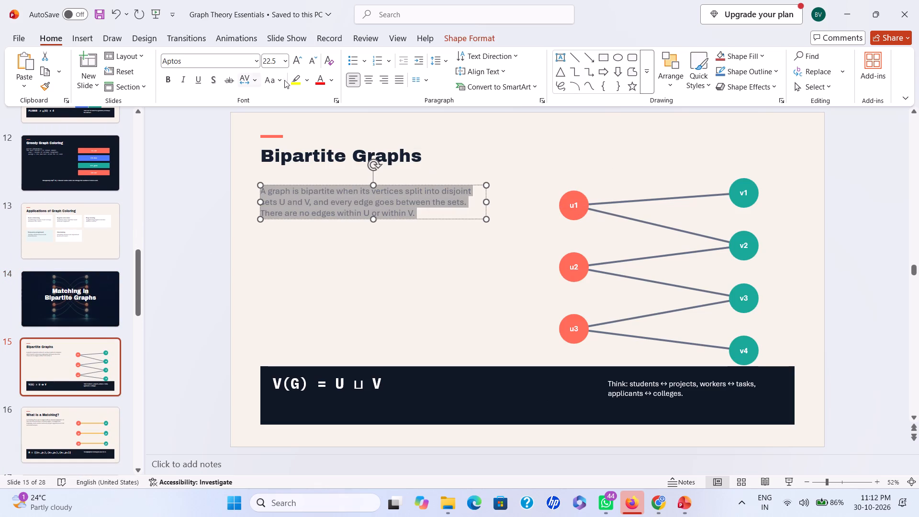
double_click(300, 61)
click(300, 61)
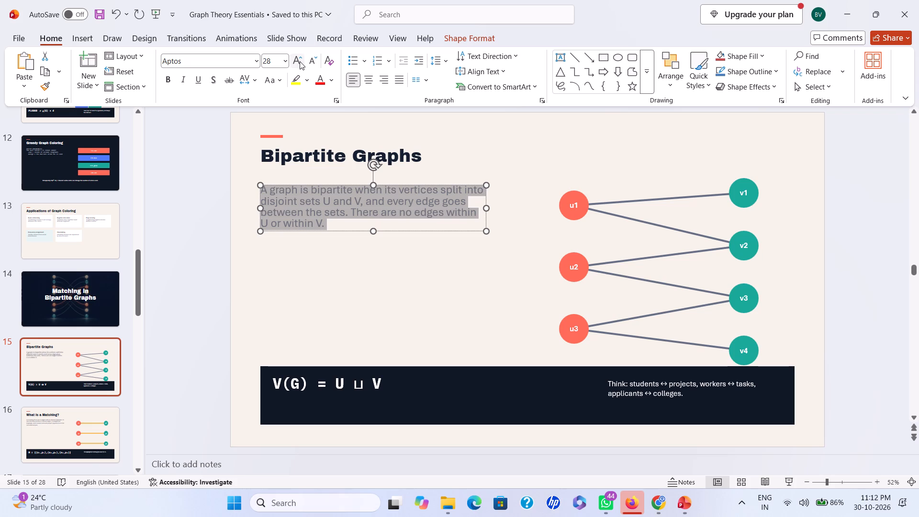
drag(323, 185, 326, 217)
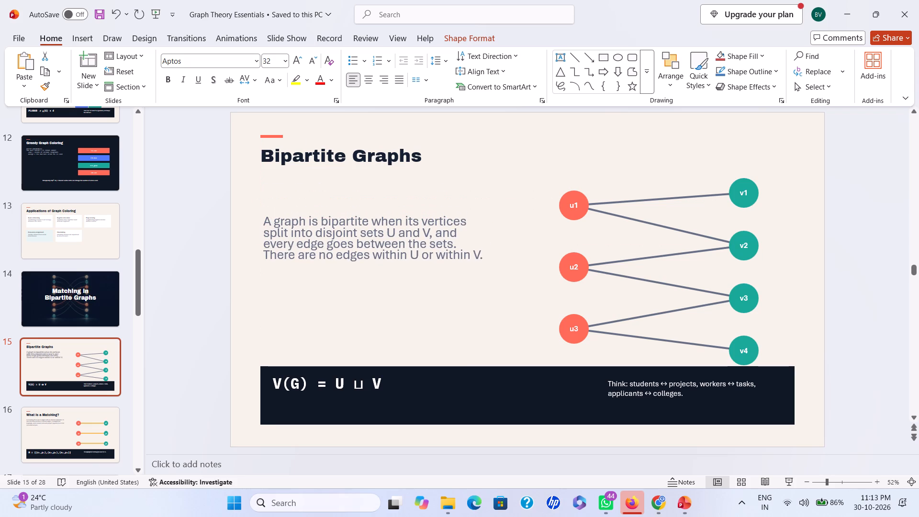
drag(326, 217, 326, 218)
On the What is a Matching? slide, set the "A matching M" paragraph to font size 32 and move it down, away from the title.
click(69, 299)
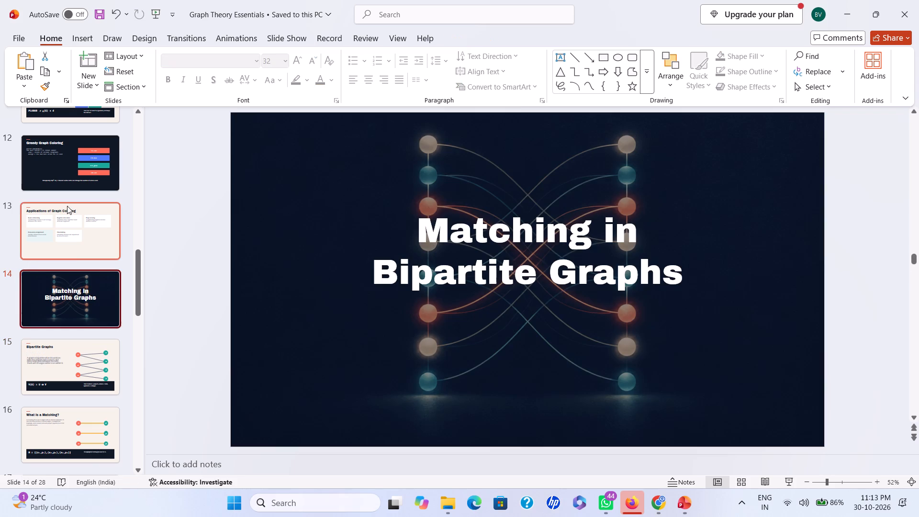
click(67, 363)
scroll(67, 363, down, 1)
click(67, 363)
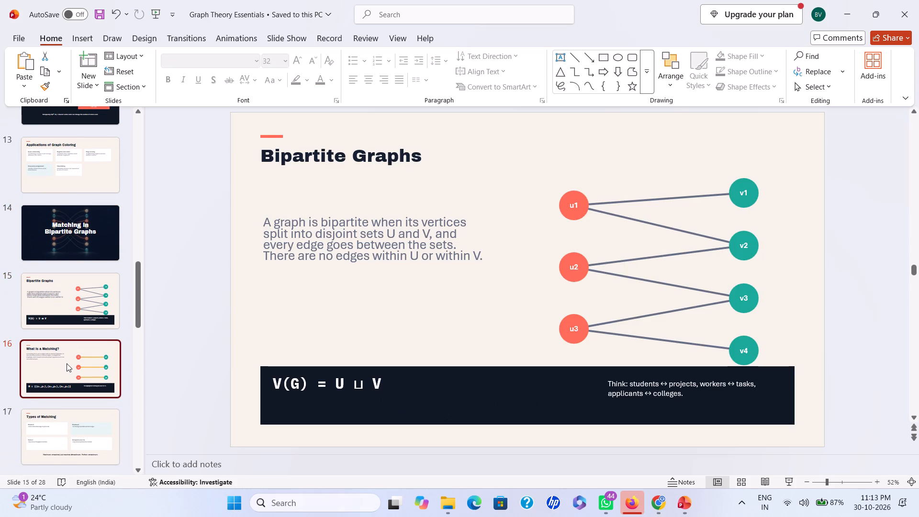
click(291, 196)
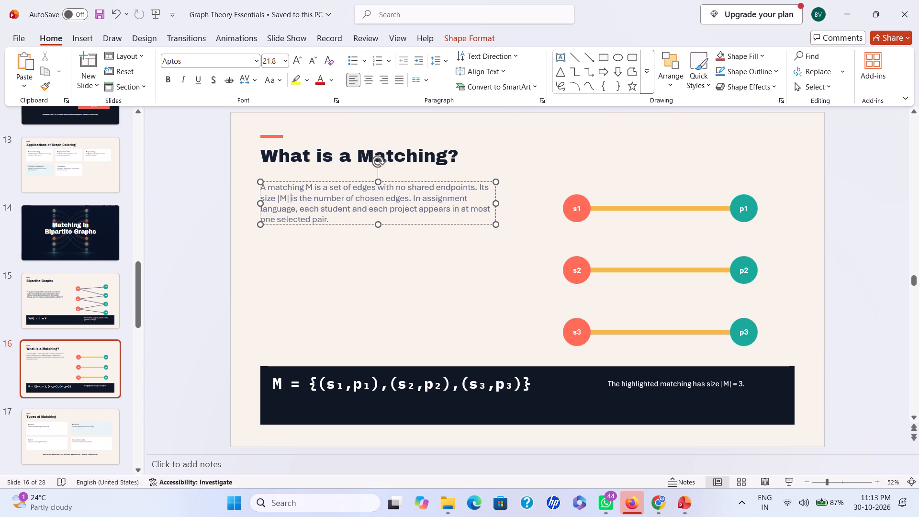
drag(263, 186, 380, 218)
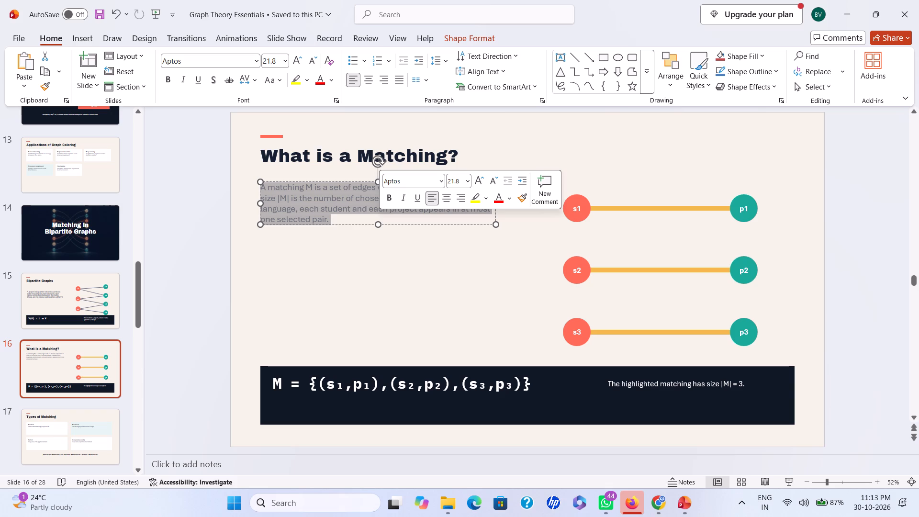
double_click(474, 179)
click(474, 179)
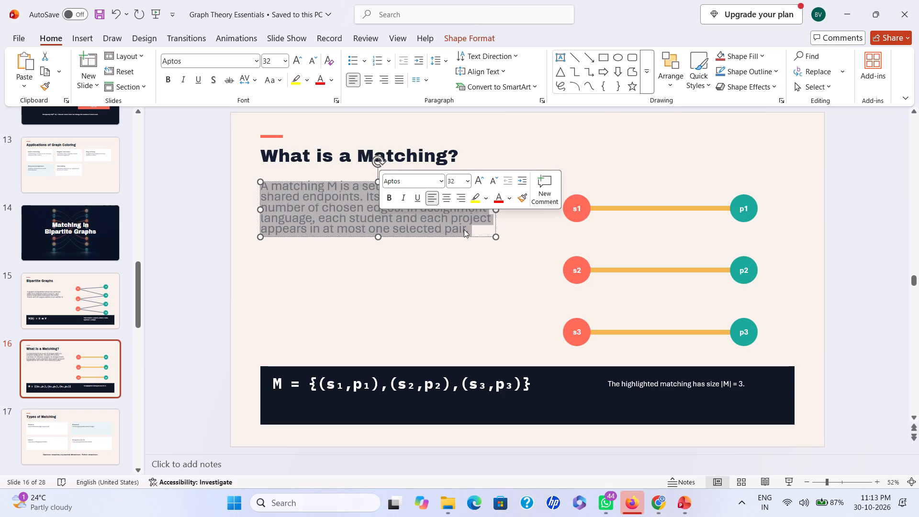
drag(485, 238, 487, 279)
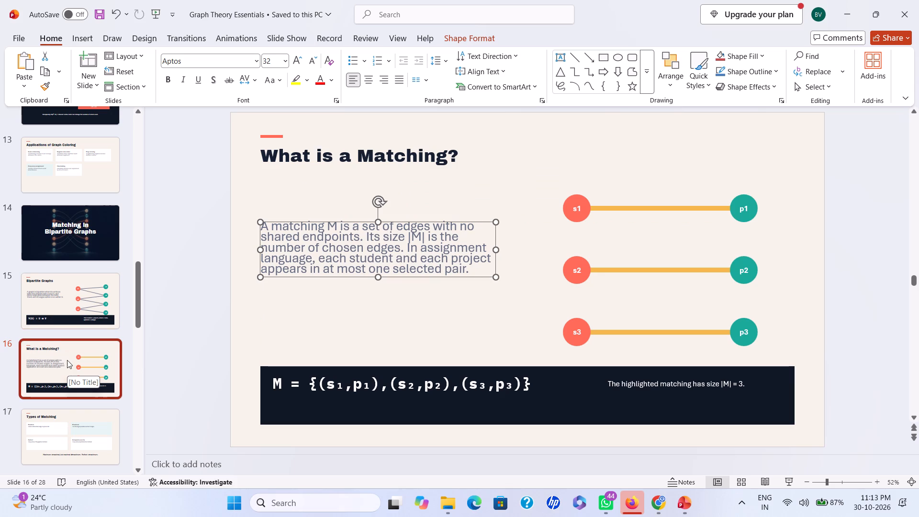
On the Types of Matching slide, set the Maximal card's description text to font size 24.
scroll(67, 360, down, 1)
click(83, 311)
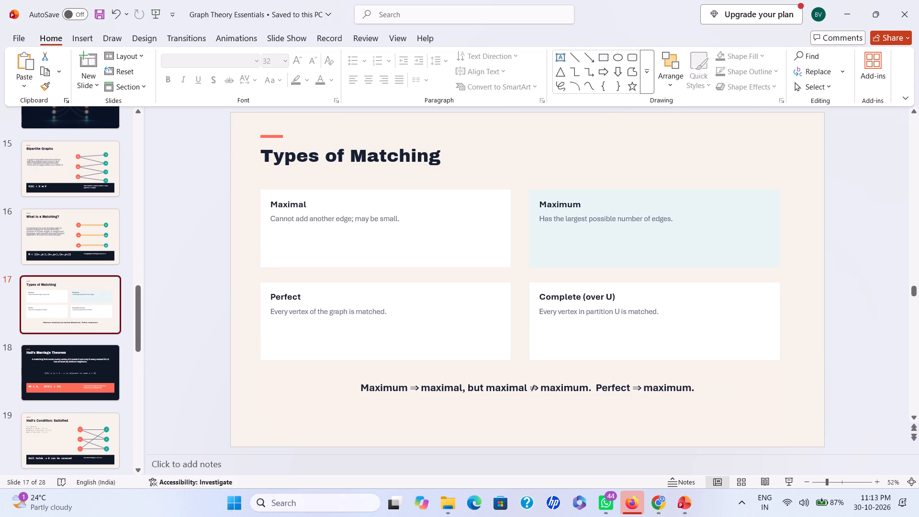
drag(270, 219, 390, 223)
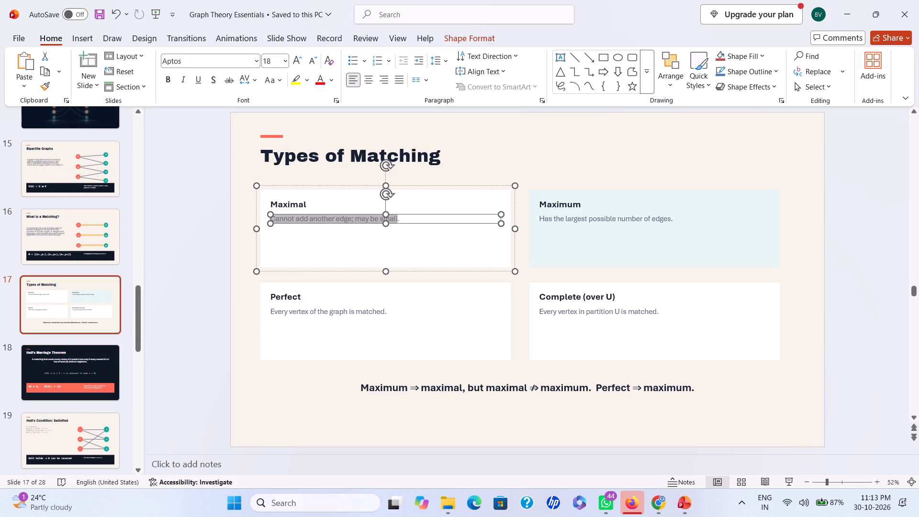
drag(390, 223, 412, 223)
double_click(505, 185)
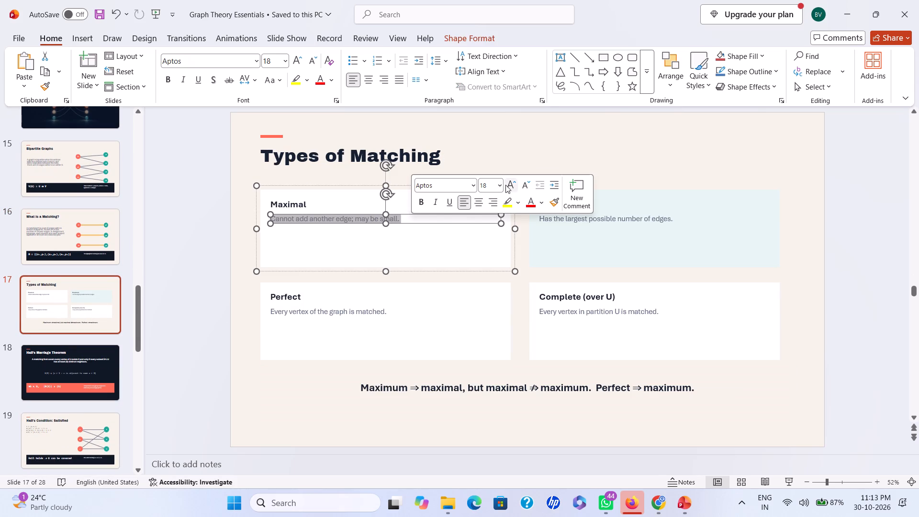
Set the Maximum card's description text on the Types of Matching slide to font size 24.
click(550, 268)
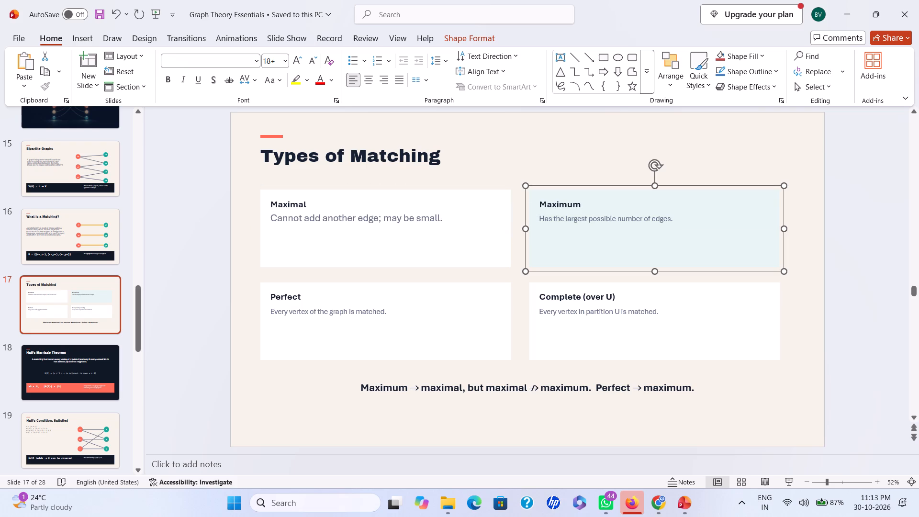
double_click(539, 222)
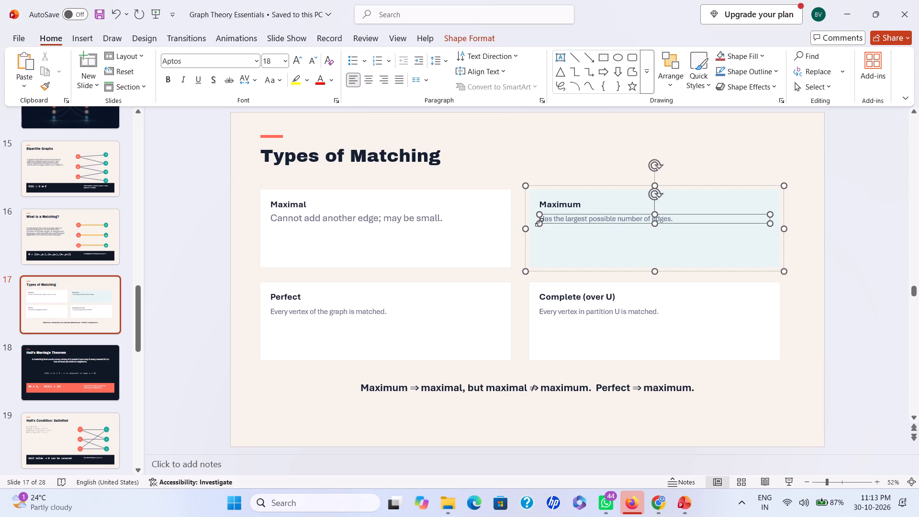
double_click(539, 222)
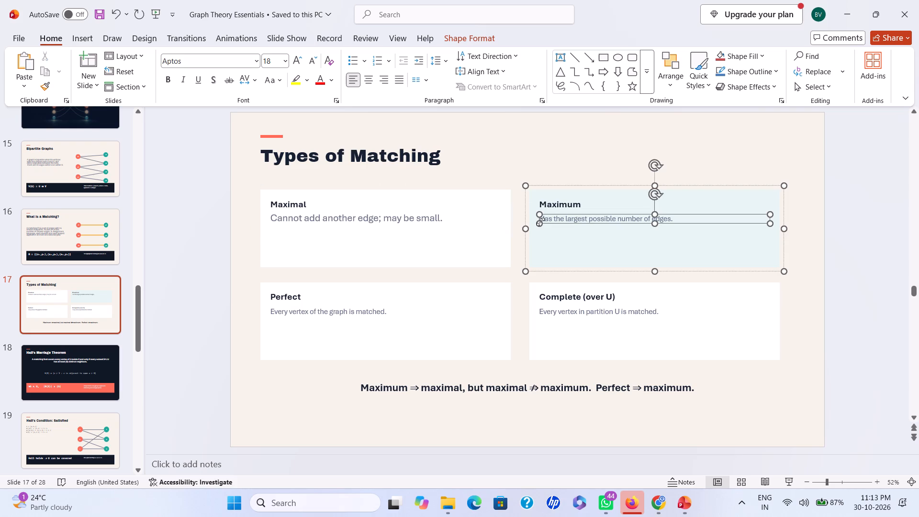
triple_click(546, 220)
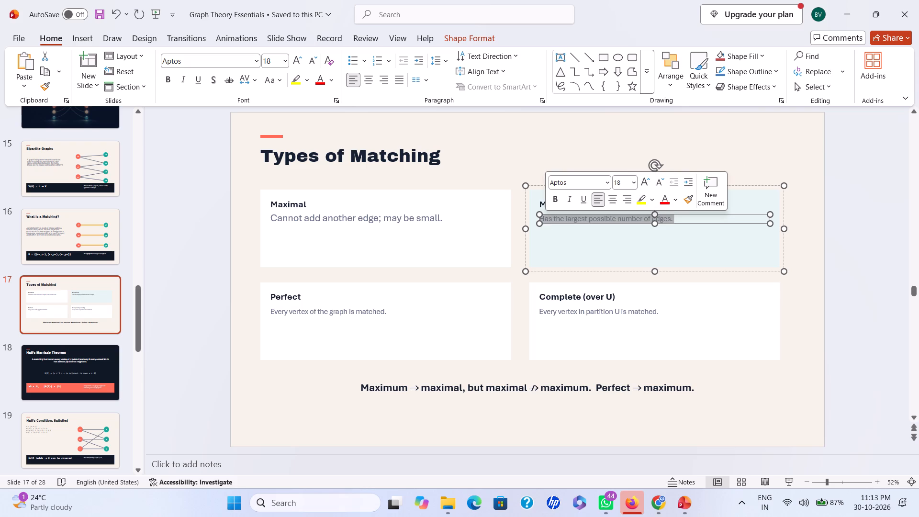
double_click(645, 184)
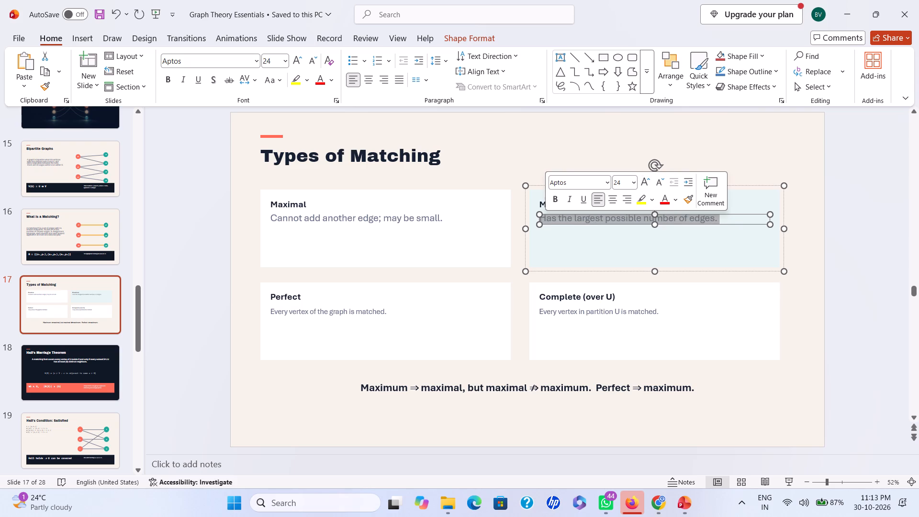
Set the description texts of the Perfect and Complete (over U) cards to font size 24.
triple_click(382, 313)
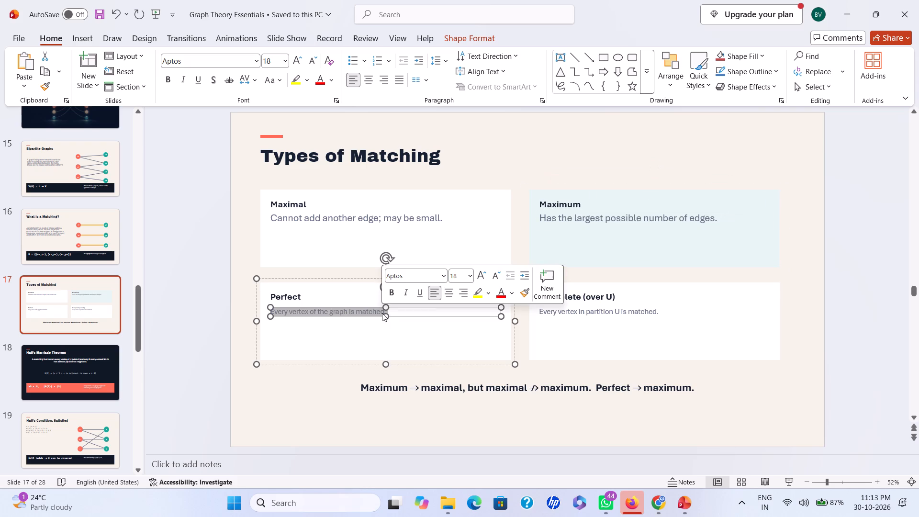
double_click(484, 279)
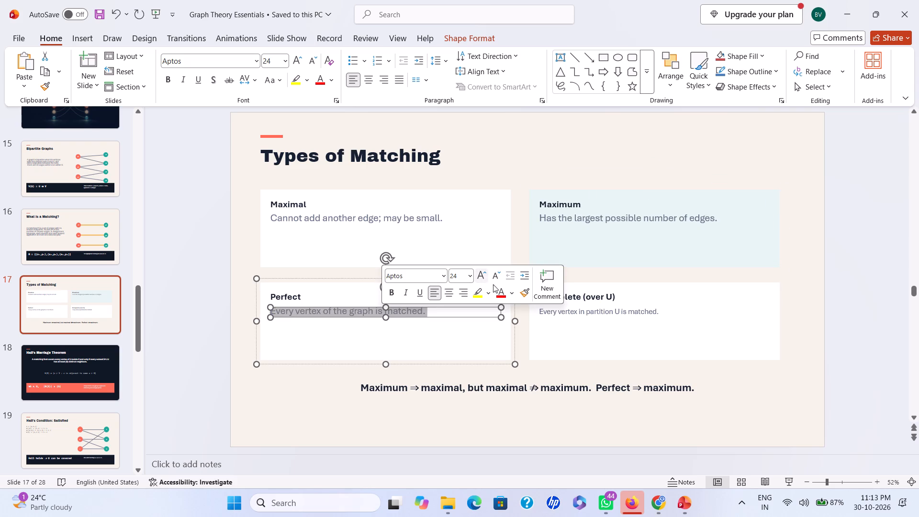
triple_click(571, 313)
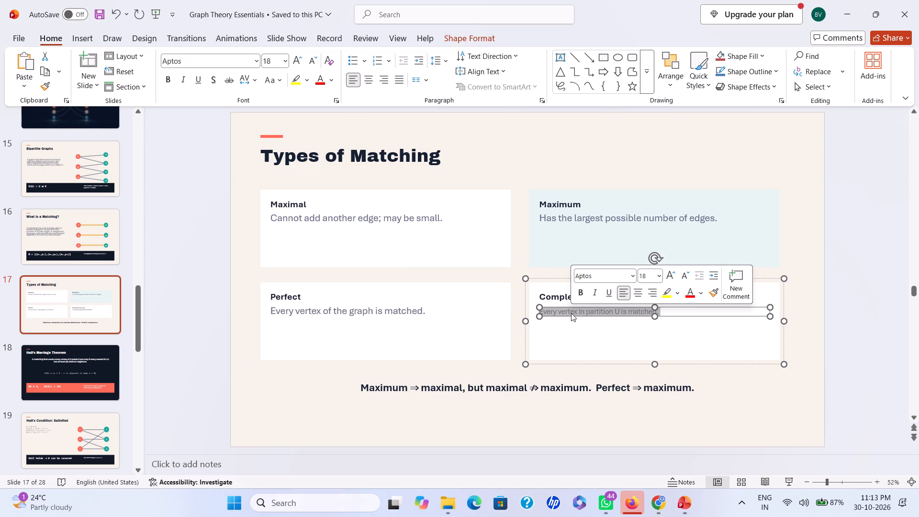
double_click(671, 274)
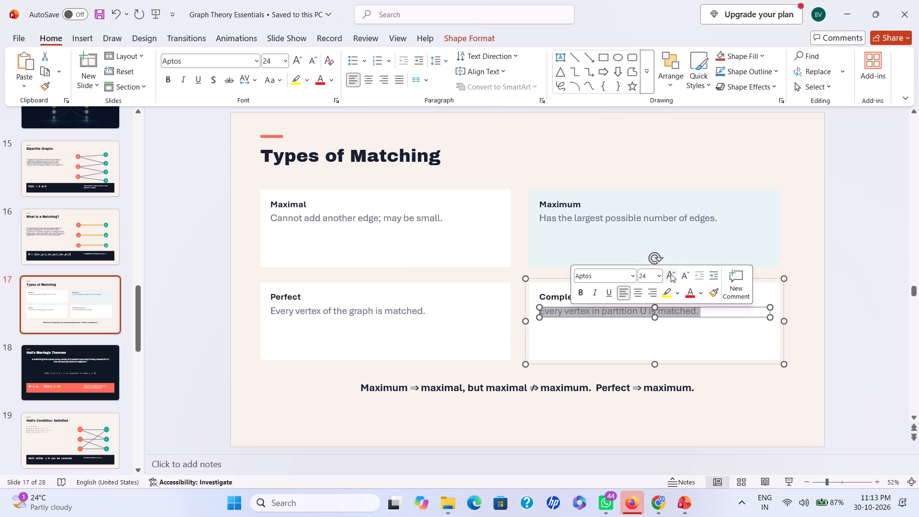
click(554, 412)
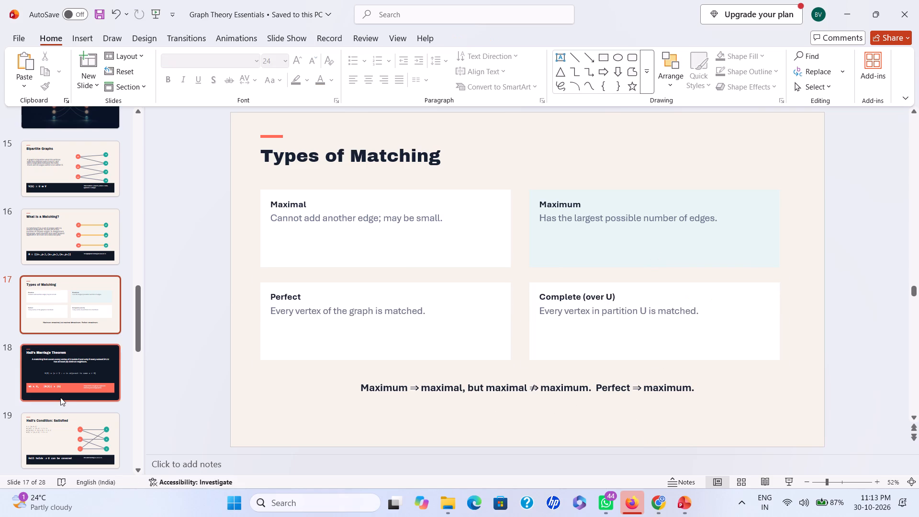
Look through the slides from Hall's Condition: Satisfied to Quick Comparison for Revision to check their text size and layout.
scroll(60, 397, down, 1)
click(79, 313)
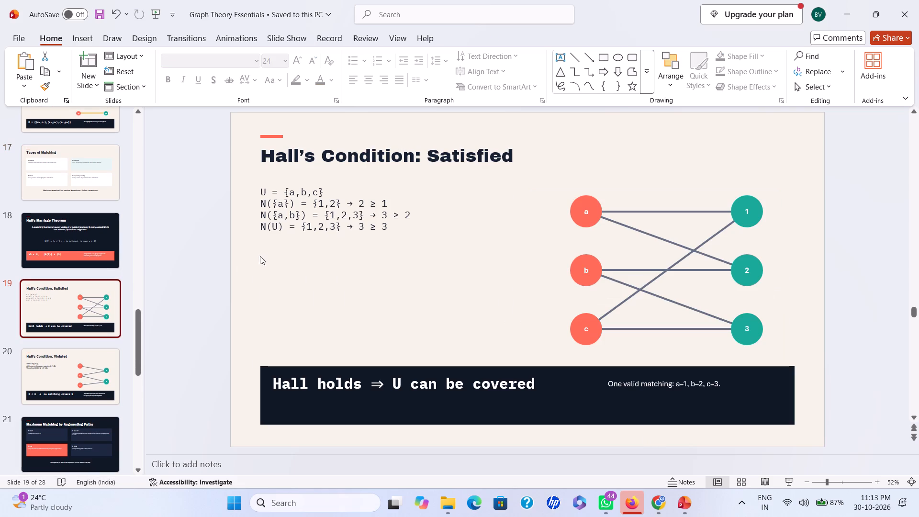
click(70, 387)
scroll(70, 387, down, 1)
click(70, 387)
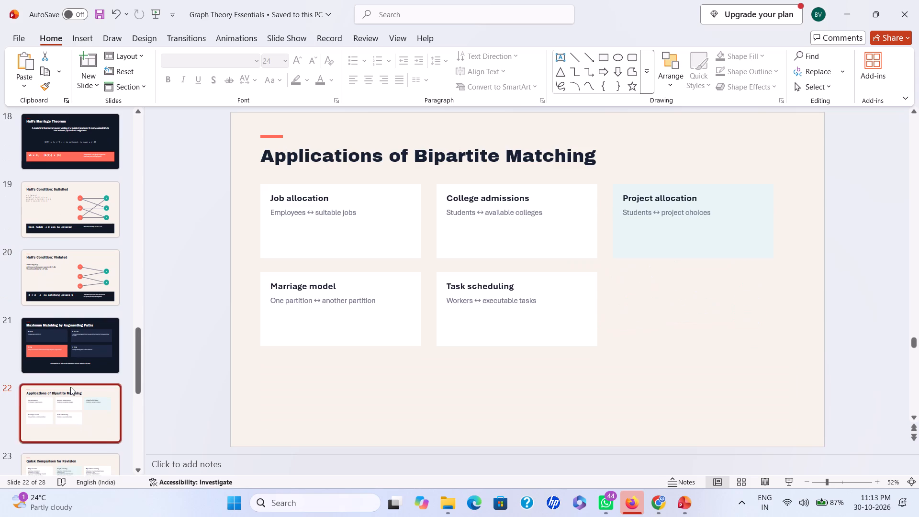
scroll(70, 387, down, 1)
click(62, 437)
scroll(62, 437, down, 1)
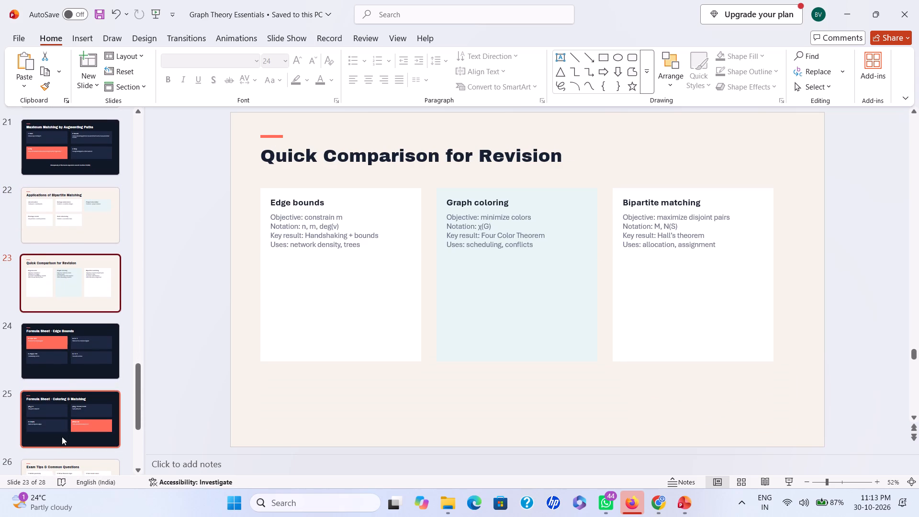
Look through the remaining slides from the formula sheets to Additional Resources to check their text size and layout.
click(70, 370)
scroll(70, 370, down, 1)
click(70, 370)
scroll(70, 370, down, 1)
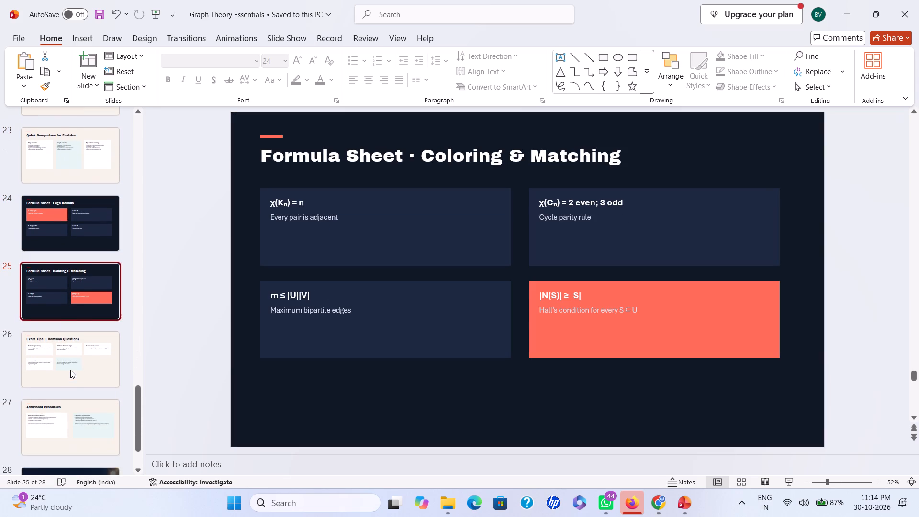
click(70, 370)
scroll(70, 370, down, 1)
click(82, 311)
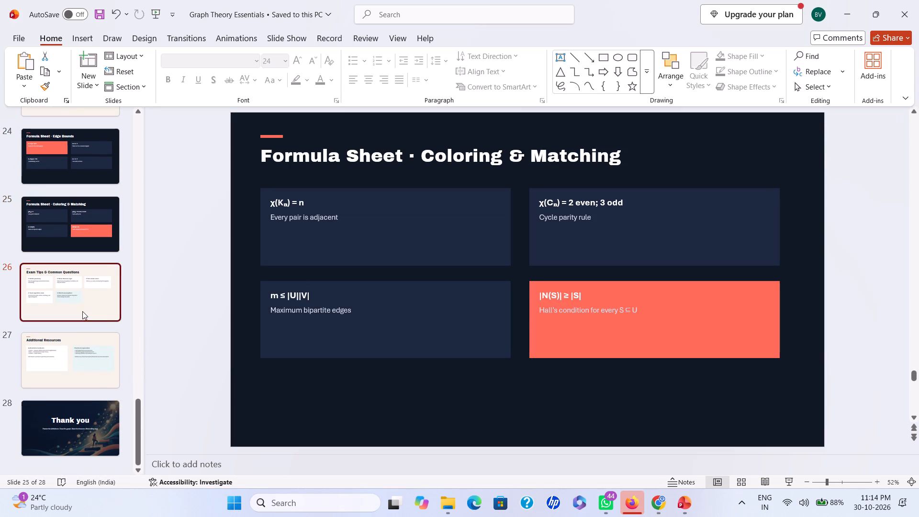
click(82, 338)
scroll(82, 338, down, 1)
drag(73, 400, 71, 406)
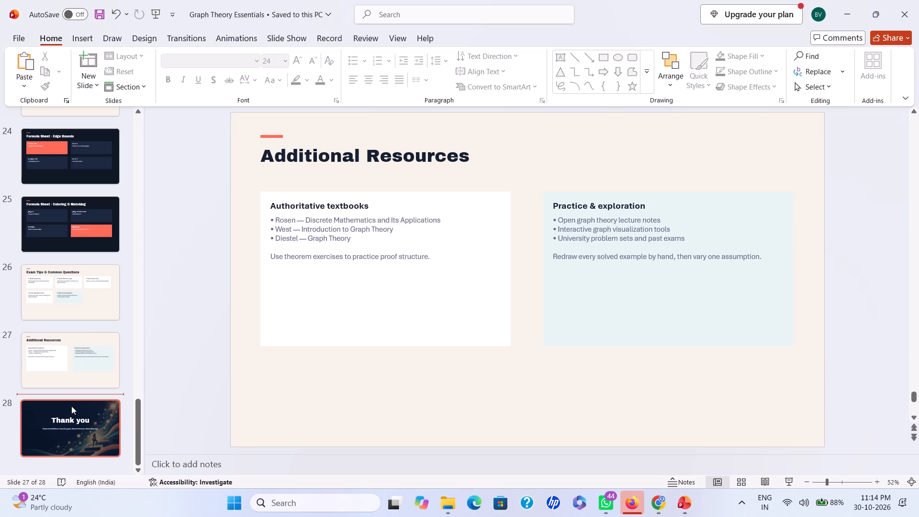
Return to the Discrete Mathematics – Graph Theory title slide and save the presentation.
scroll(86, 316, up, 14)
scroll(86, 316, up, 15)
scroll(86, 316, up, 8)
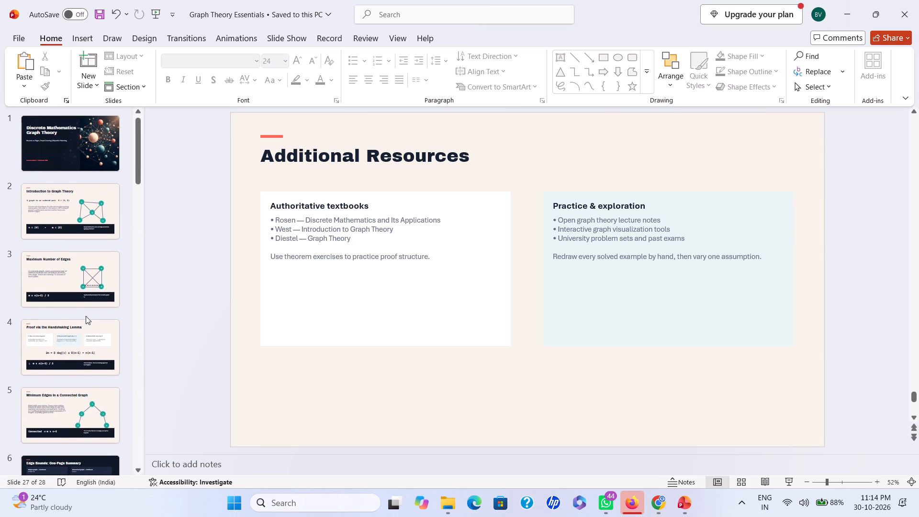
scroll(78, 259, up, 8)
click(85, 197)
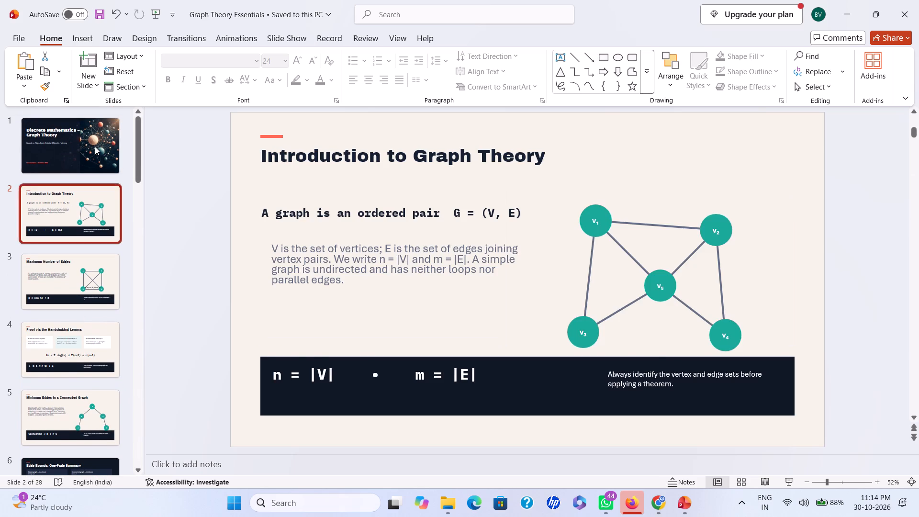
click(95, 146)
click(99, 11)
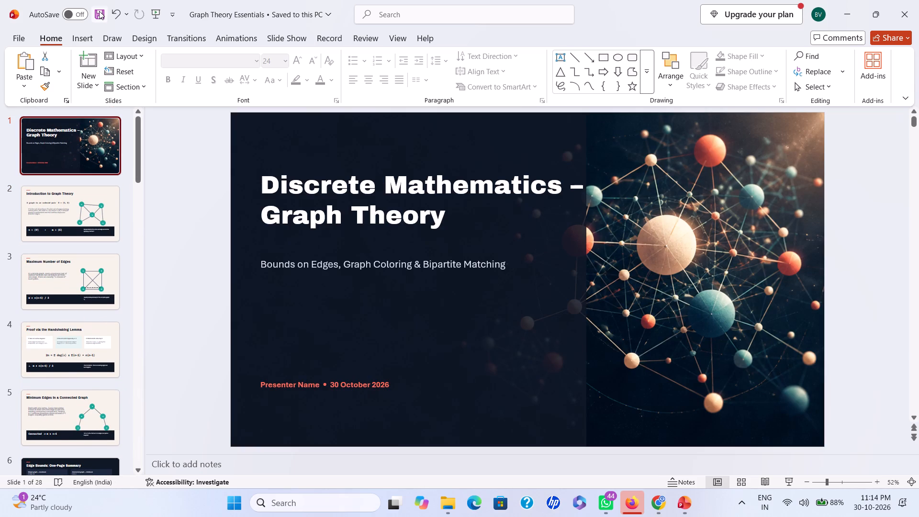